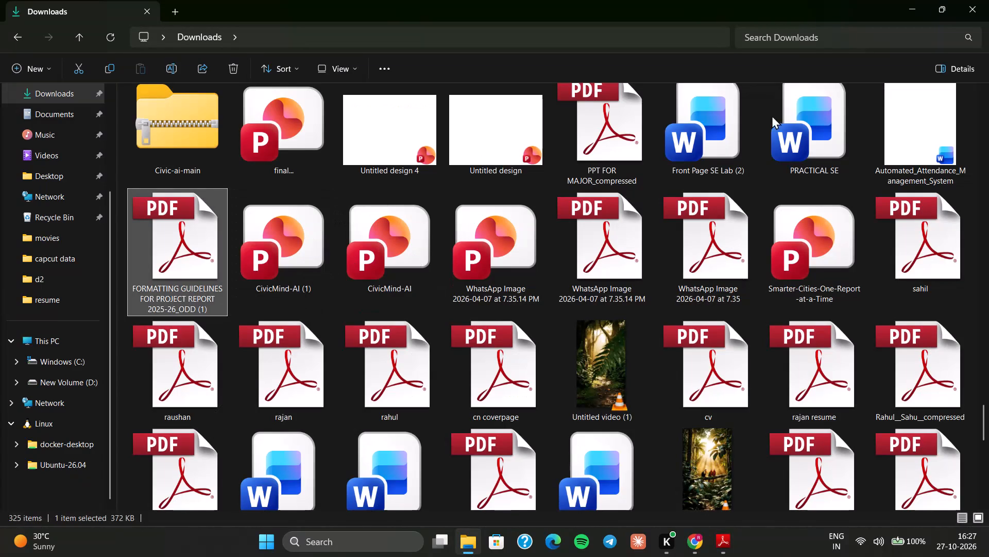
# Open the Automated_Attendance_Management_System document in Word, read it through to the end, and close it.
pyautogui.doubleClick(925, 133)
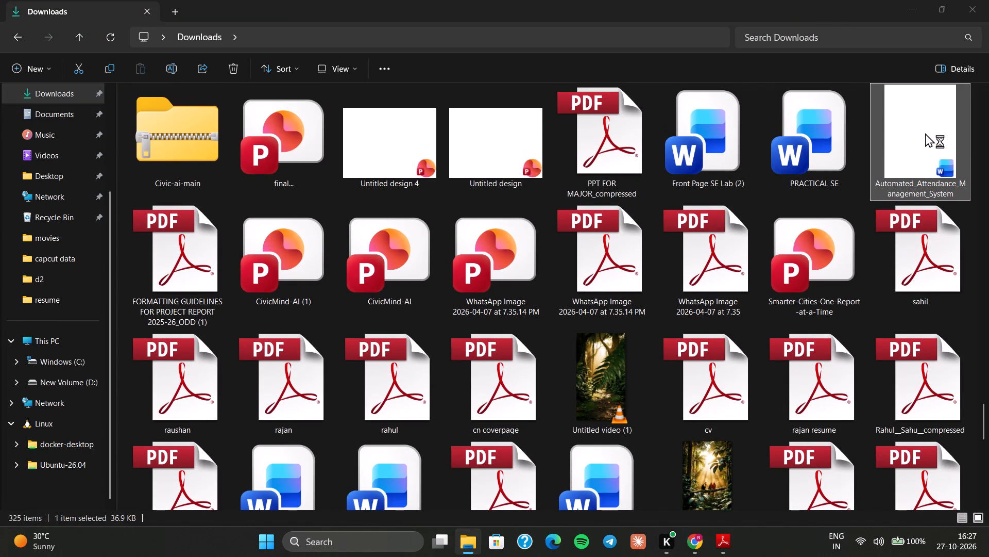
pyautogui.scroll(-1, 736, 243)
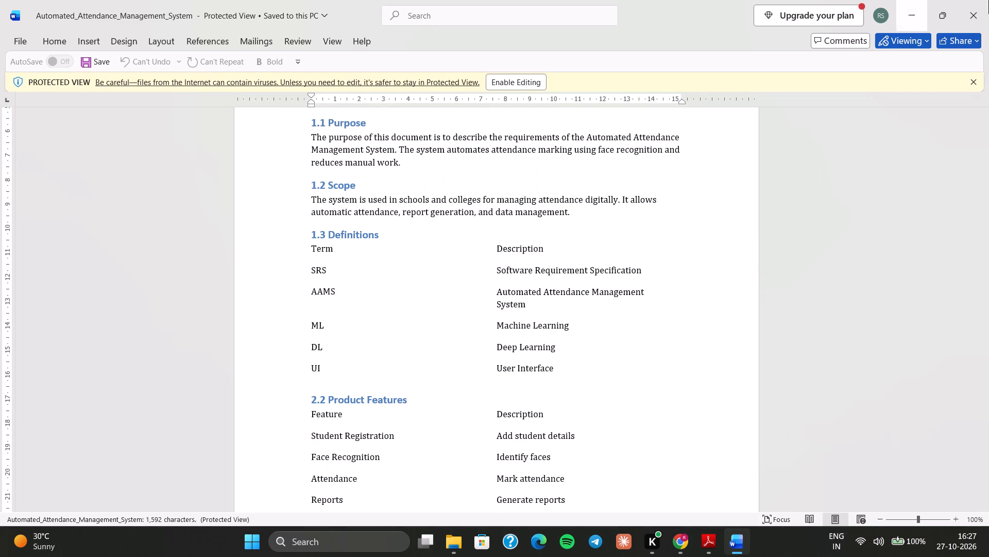
pyautogui.scroll(-6, 819, 216)
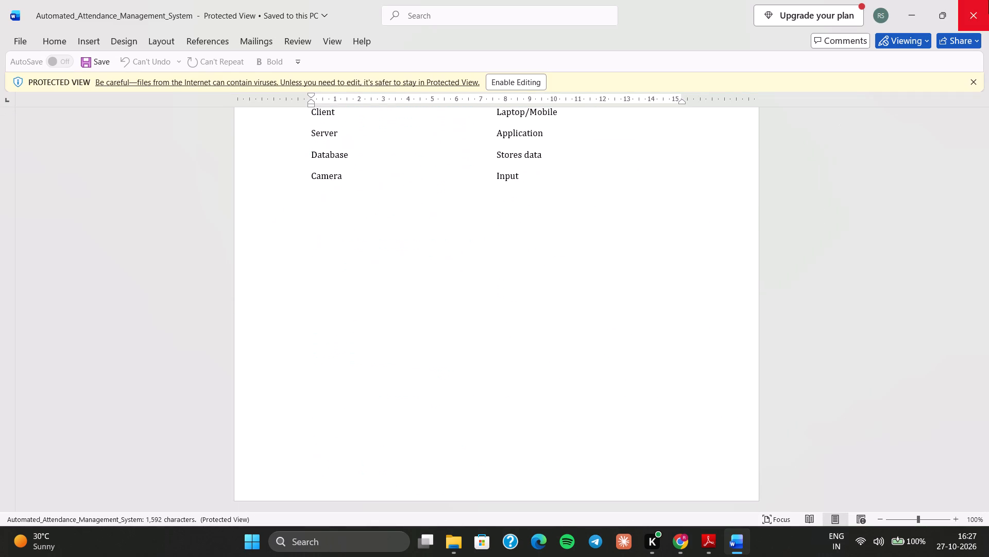
pyautogui.click(988, 0)
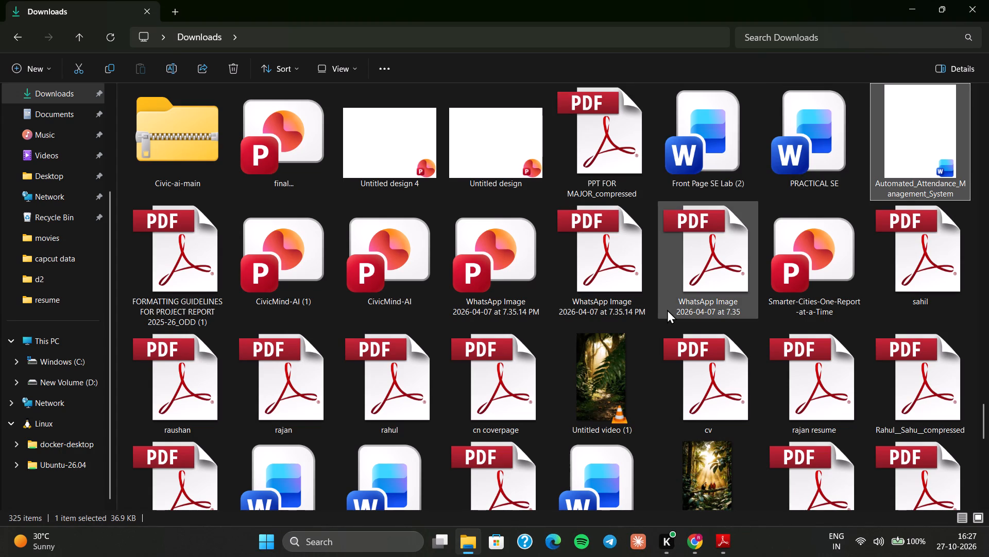
# Look through the older PDFs, Word documents and folders in Downloads for the needed file.
pyautogui.scroll(-2, 667, 309)
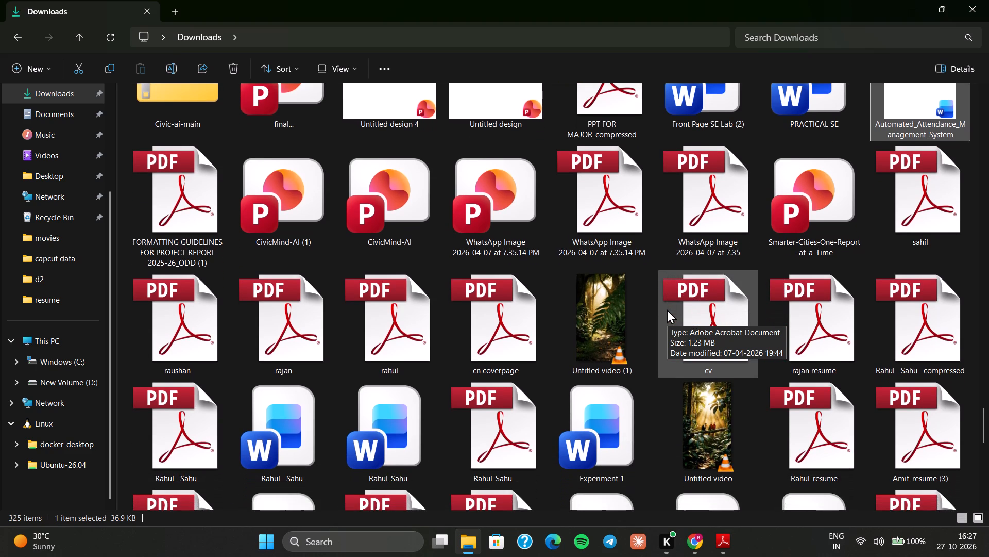
pyautogui.scroll(-1, 667, 309)
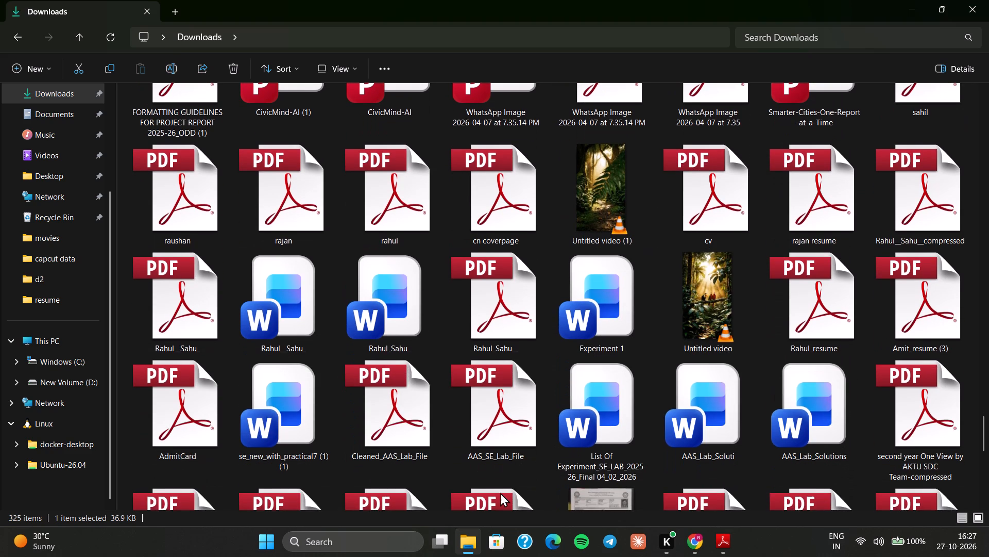
pyautogui.scroll(-2, 500, 493)
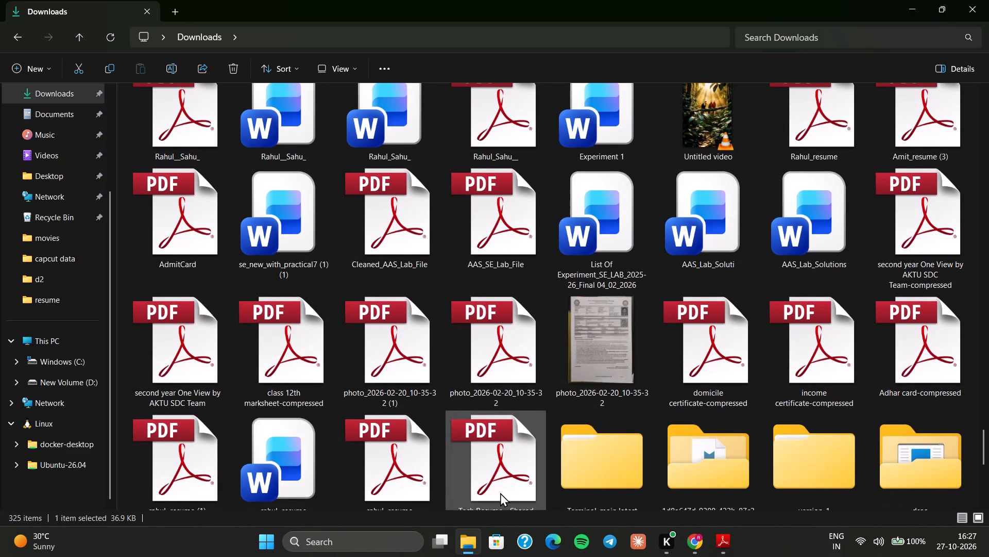
pyautogui.scroll(-1, 522, 469)
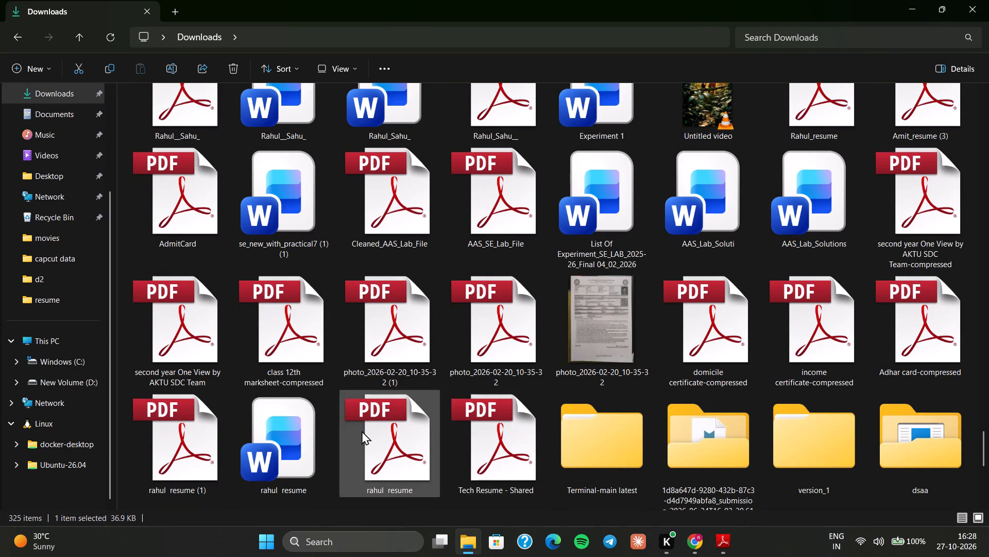
pyautogui.scroll(-3, 362, 431)
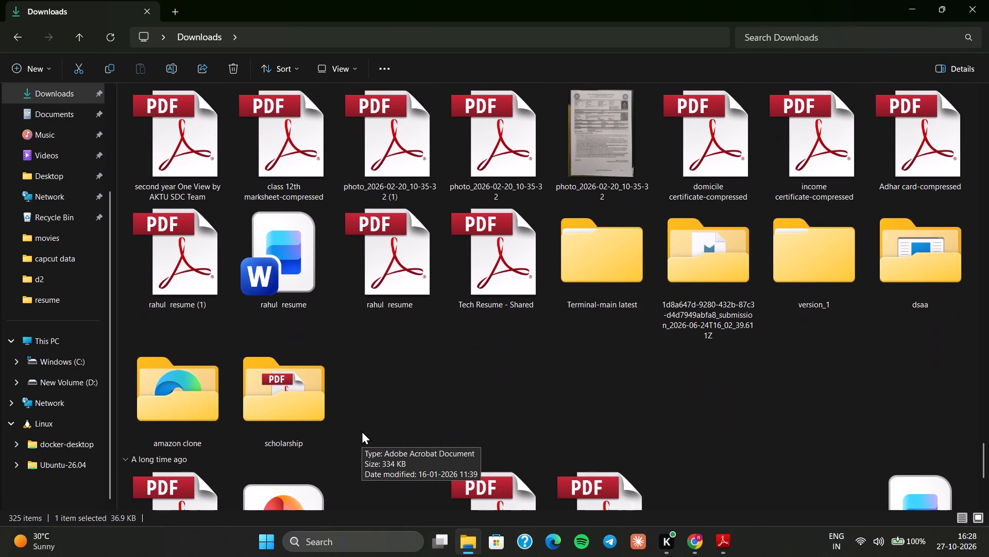
pyautogui.scroll(-1, 362, 431)
pyautogui.scroll(4, 362, 431)
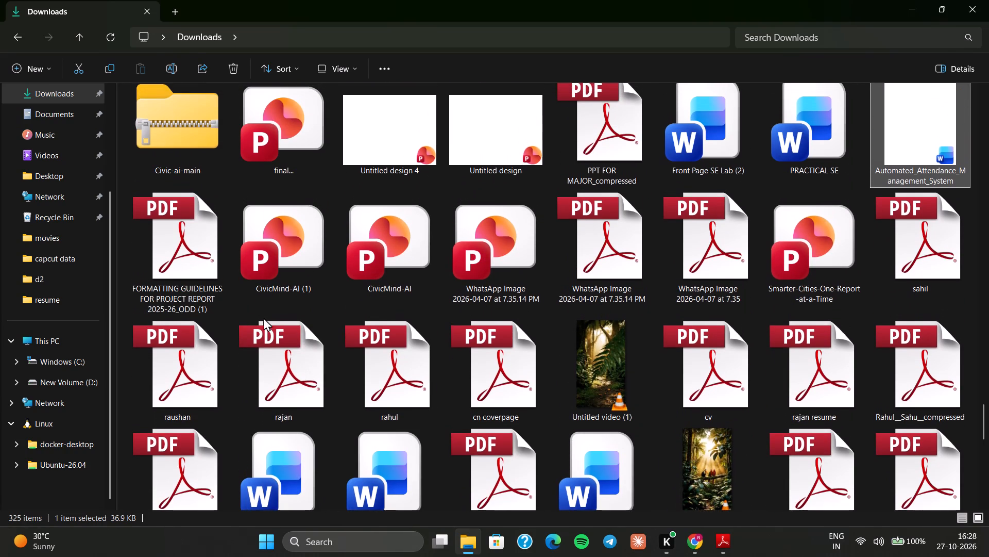
# Bring up the choice of other apps for opening the FORMATTING GUIDELINES FOR PROJECT REPORT 2025-26_ODD (1) PDF.
pyautogui.click(200, 259)
pyautogui.rightClick(200, 259)
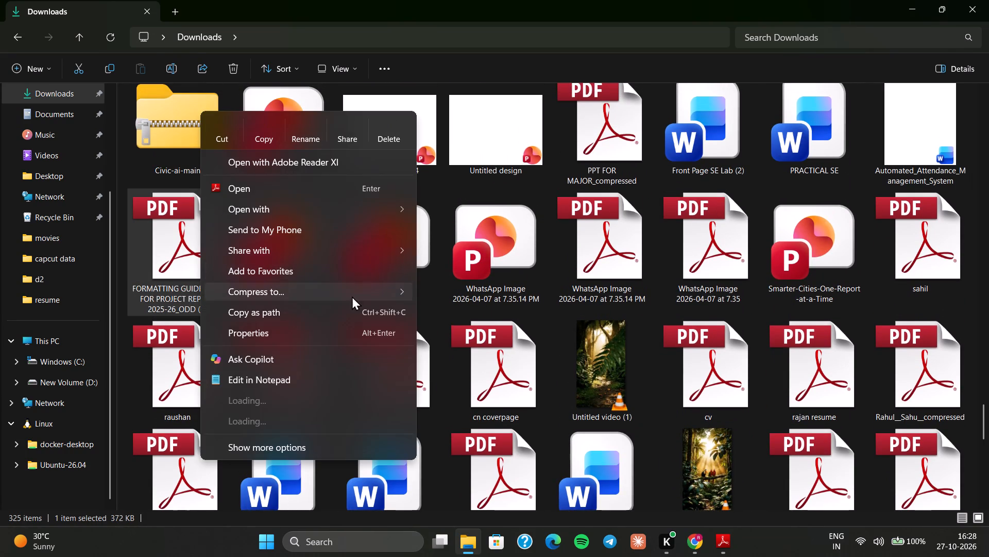
pyautogui.click(465, 333)
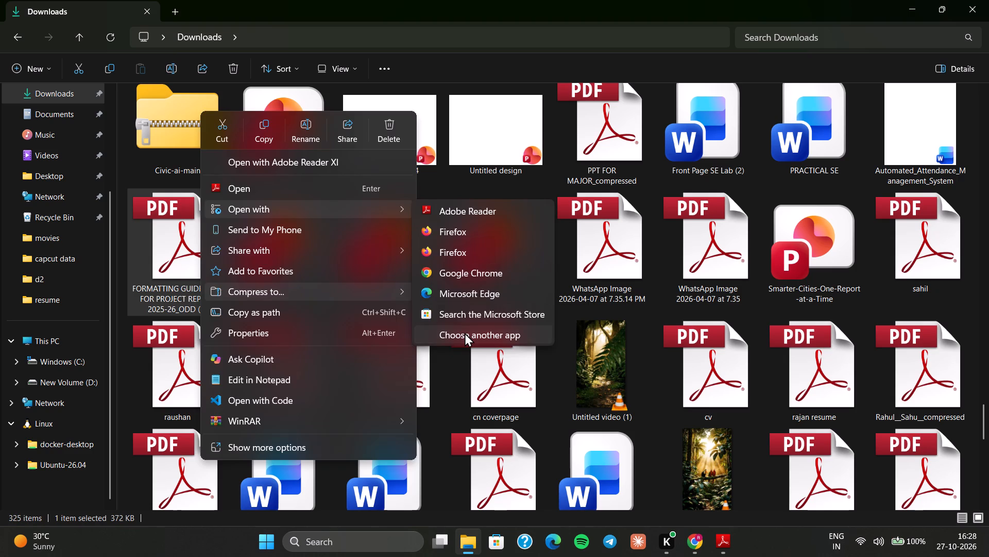
pyautogui.scroll(-4, 465, 333)
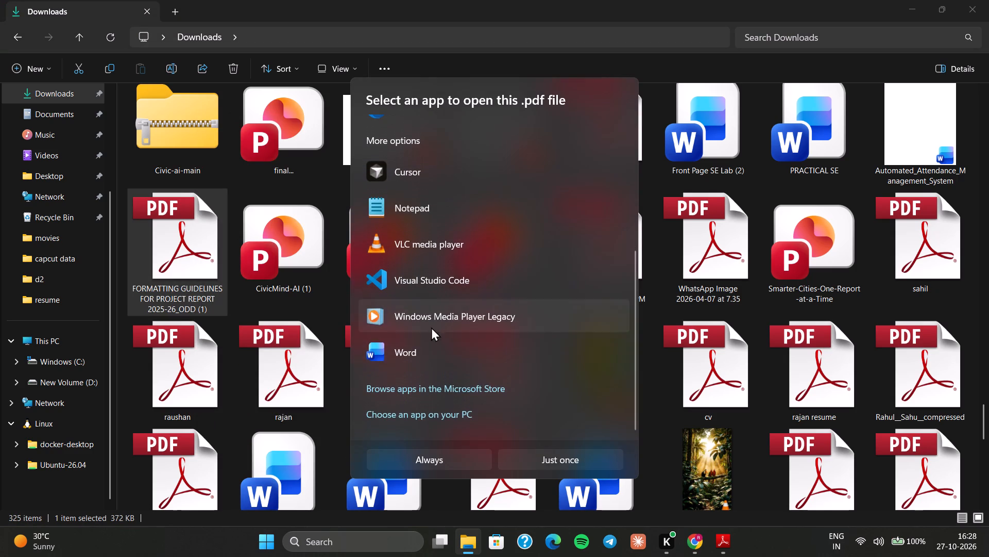
# Open the FORMATTING GUIDELINES FOR PROJECT REPORT 2025-26_ODD (1) PDF in Word.
pyautogui.click(429, 346)
pyautogui.doubleClick(429, 346)
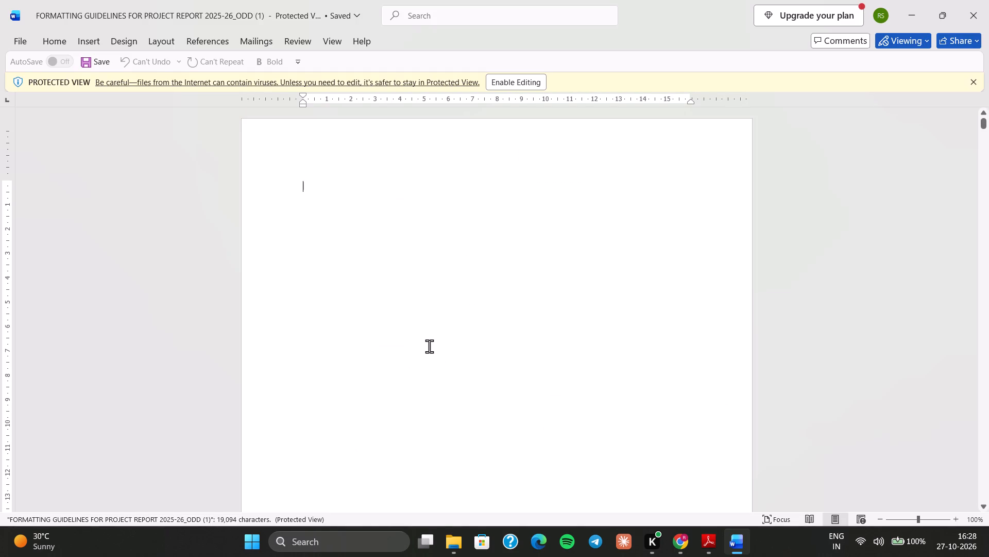
# Look through the report's opening pages and examine its CONTENTS page with the chapter and section list.
pyautogui.scroll(-12, 429, 346)
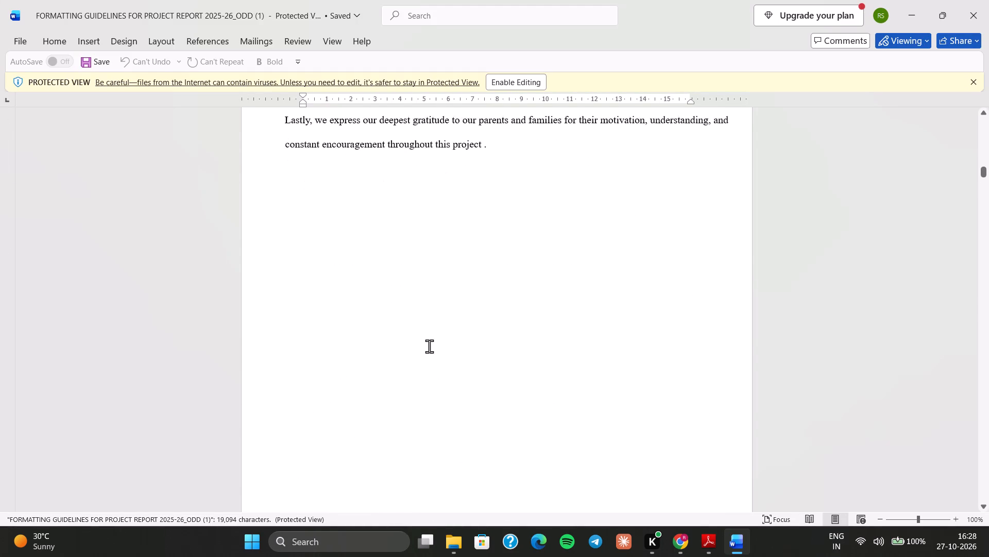
pyautogui.scroll(-6, 429, 346)
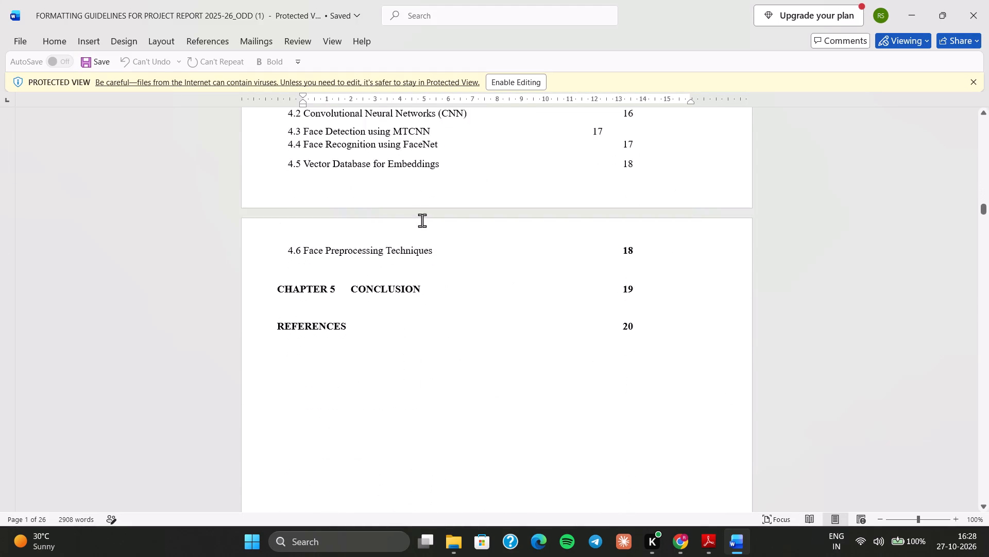
pyautogui.scroll(-2, 422, 220)
pyautogui.scroll(4, 422, 220)
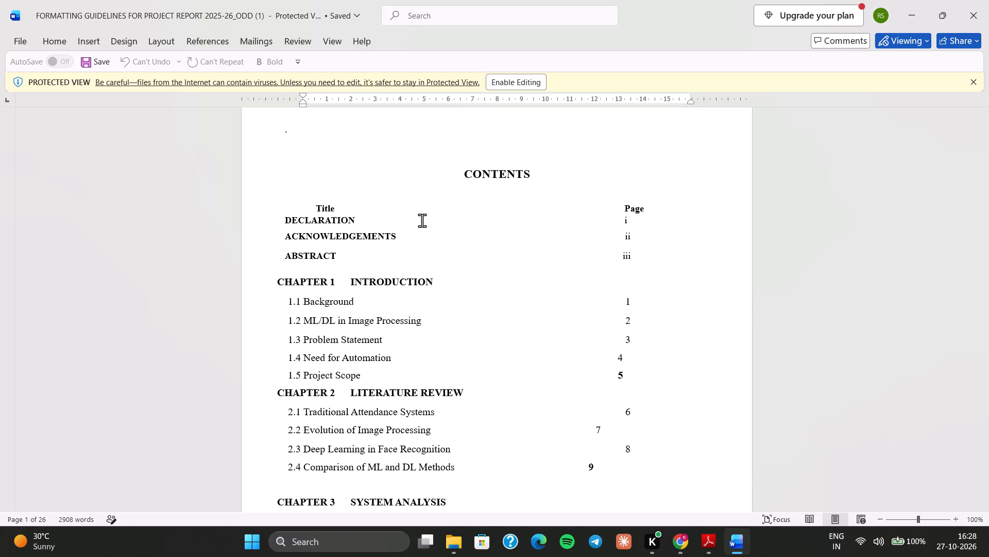
# Switch to Telegram.
pyautogui.click(596, 548)
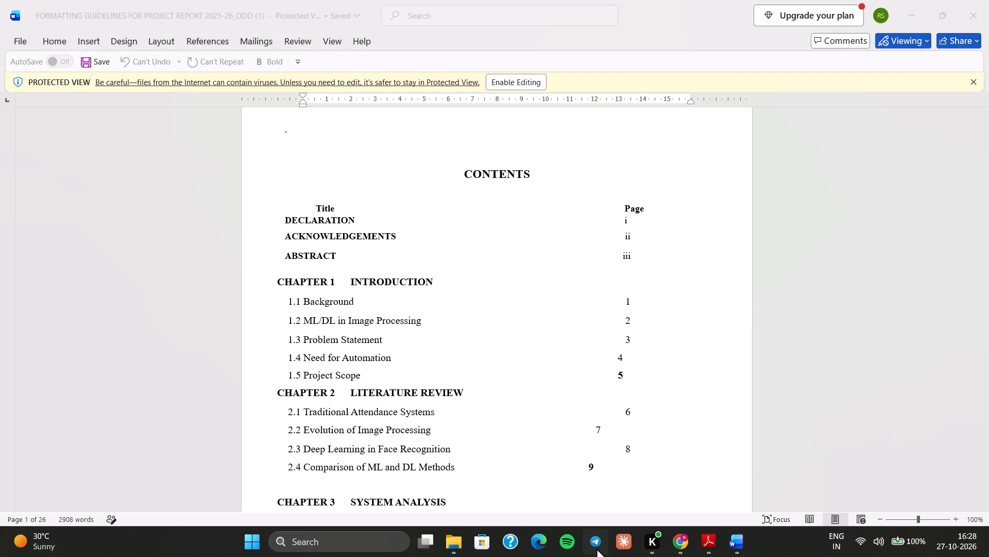
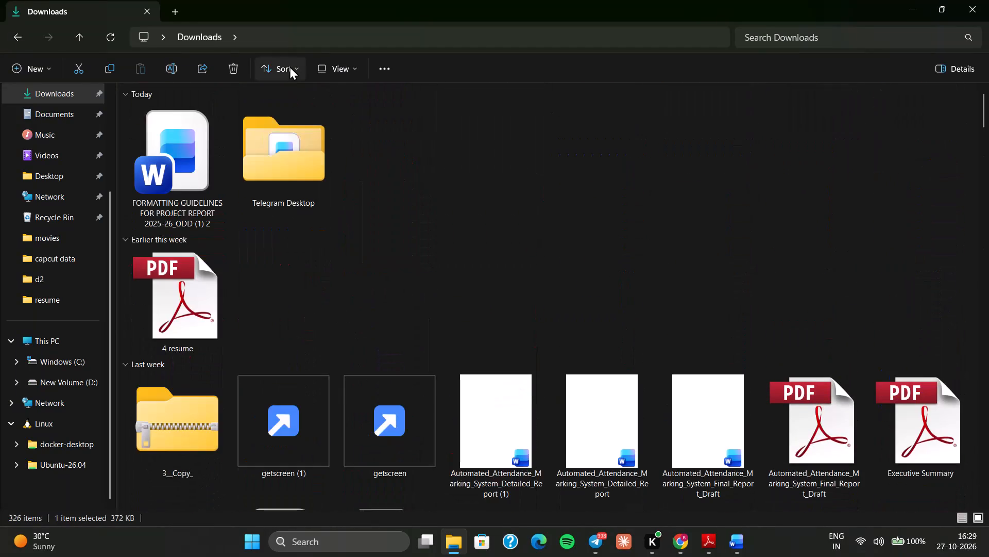
# Switch to the open FORMATTING GUIDELINES FOR PROJECT REPORT document in Word and close it.
pyautogui.click(104, 38)
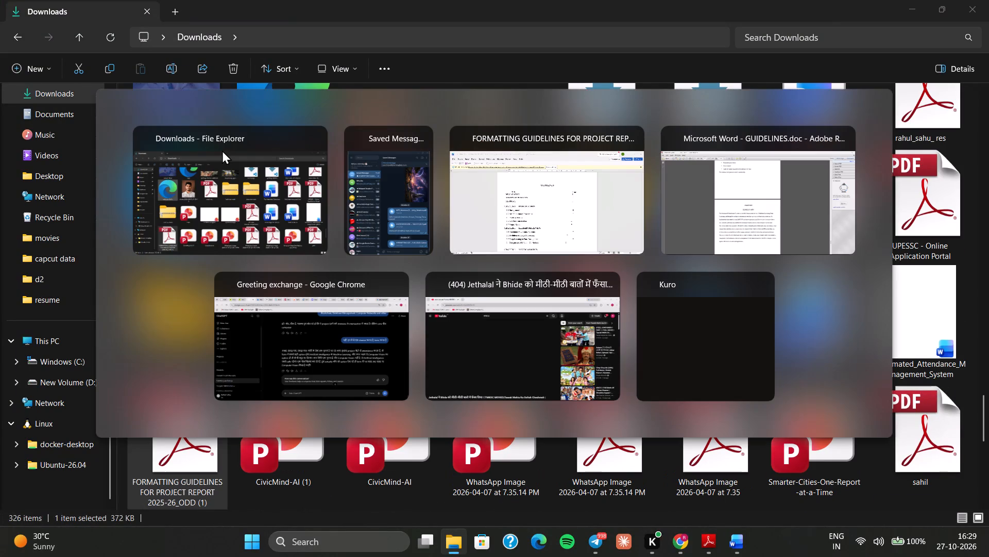
pyautogui.click(960, 0)
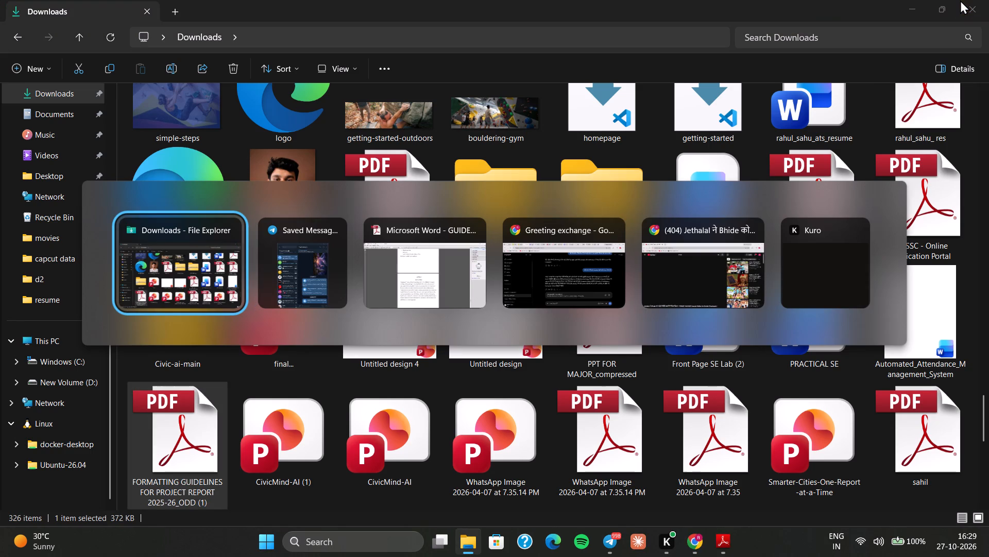
# Open the FORMATTING GUIDELINES FOR PROJECT REPORT 2025-26_ODD (1) 2 Word document from today's Downloads and enable editing.
pyautogui.scroll(4, 896, 67)
pyautogui.scroll(8, 762, 124)
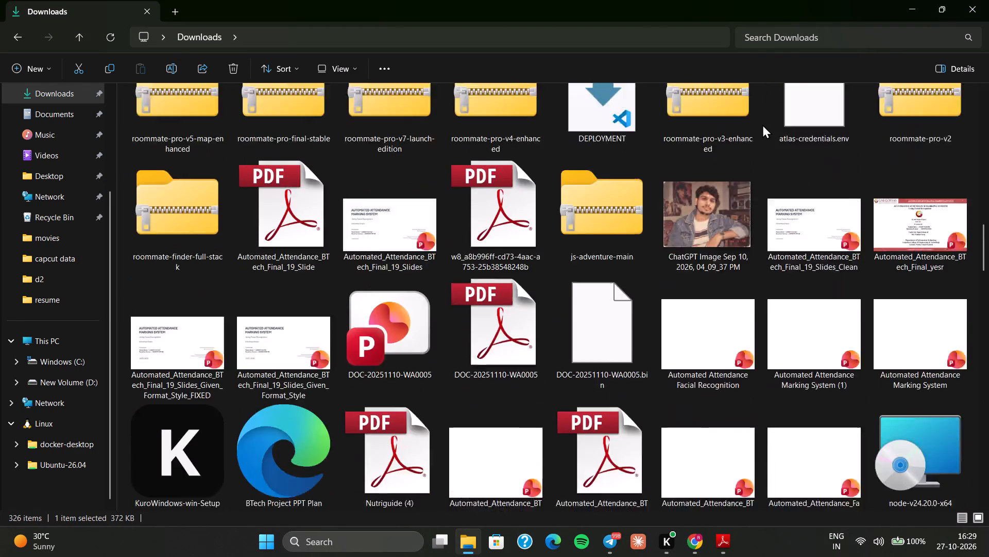
pyautogui.scroll(4, 340, 173)
pyautogui.doubleClick(159, 181)
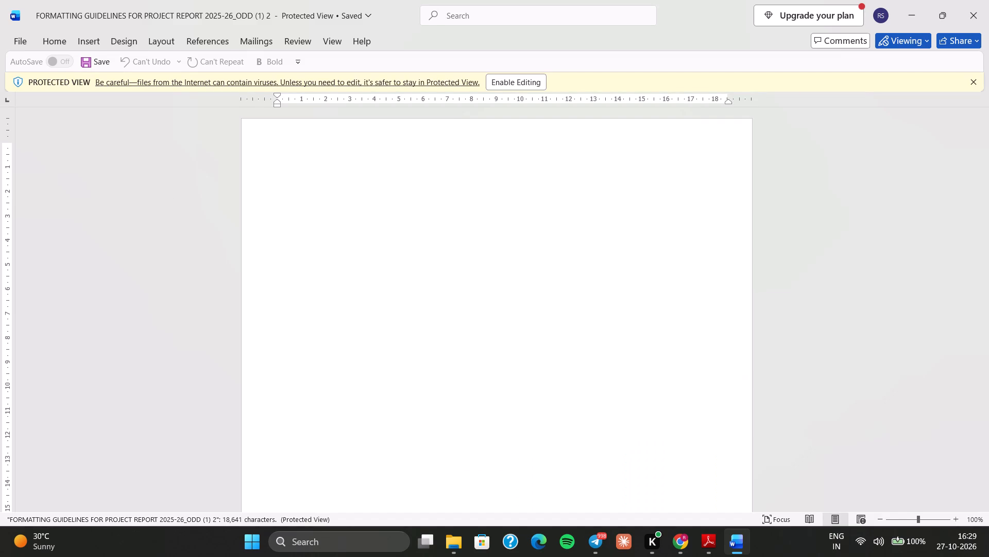
pyautogui.click(506, 86)
pyautogui.scroll(-7, 517, 185)
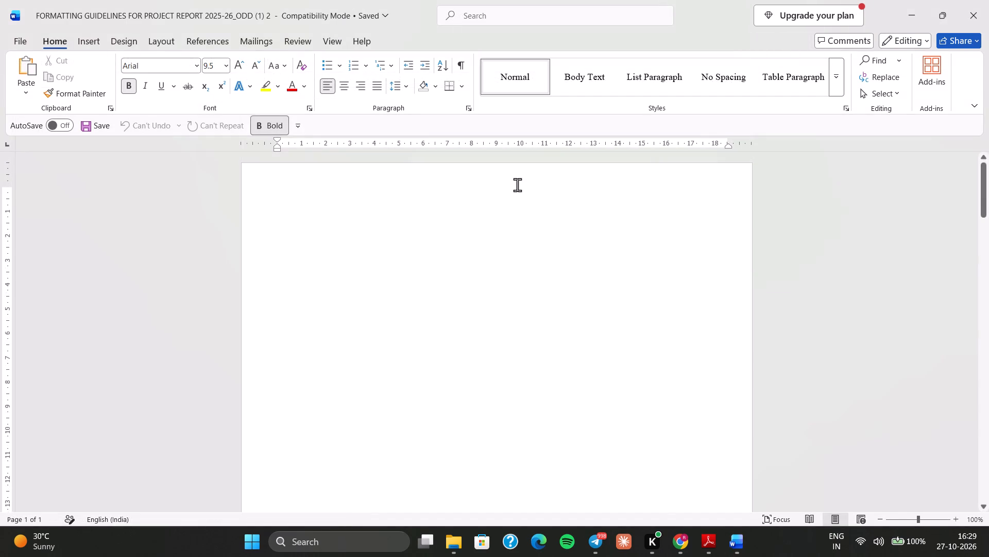
# Skim the report's front matter from the blank first page through the abstract and contents to check its layout.
pyautogui.scroll(-3, 517, 185)
pyautogui.scroll(5, 517, 185)
pyautogui.scroll(-18, 517, 185)
pyautogui.scroll(-4, 517, 185)
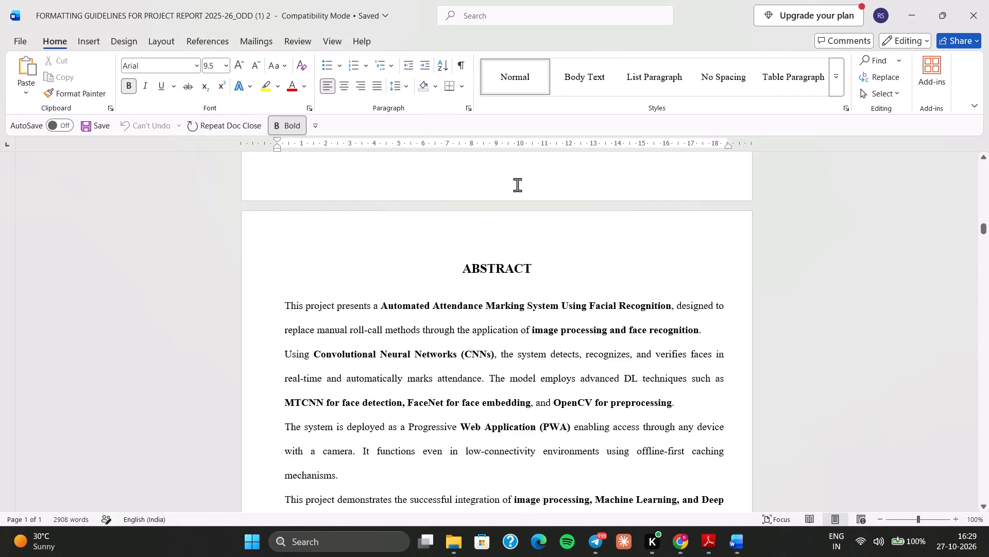
pyautogui.scroll(-2, 517, 185)
pyautogui.scroll(3, 517, 185)
pyautogui.scroll(-2, 517, 185)
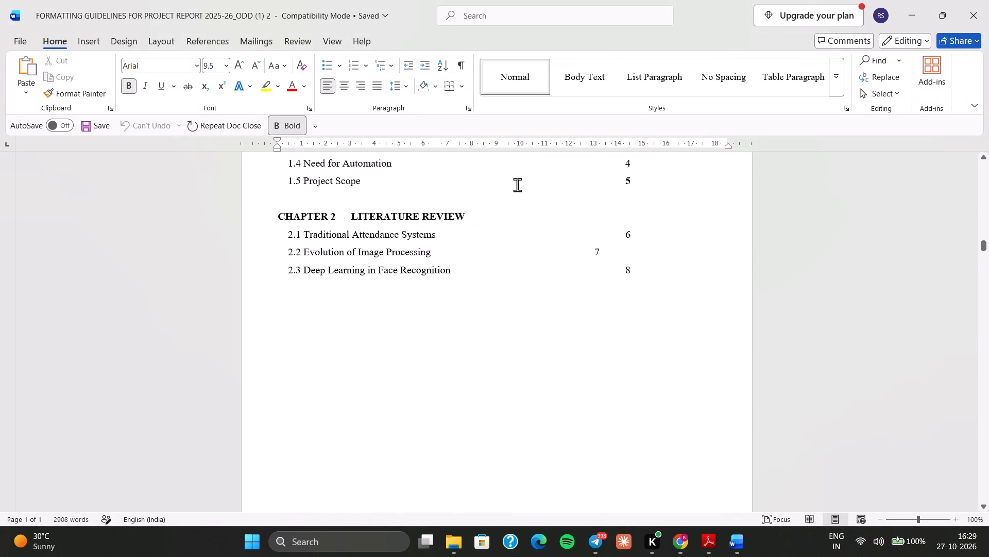
pyautogui.scroll(4, 517, 185)
pyautogui.scroll(-1, 517, 185)
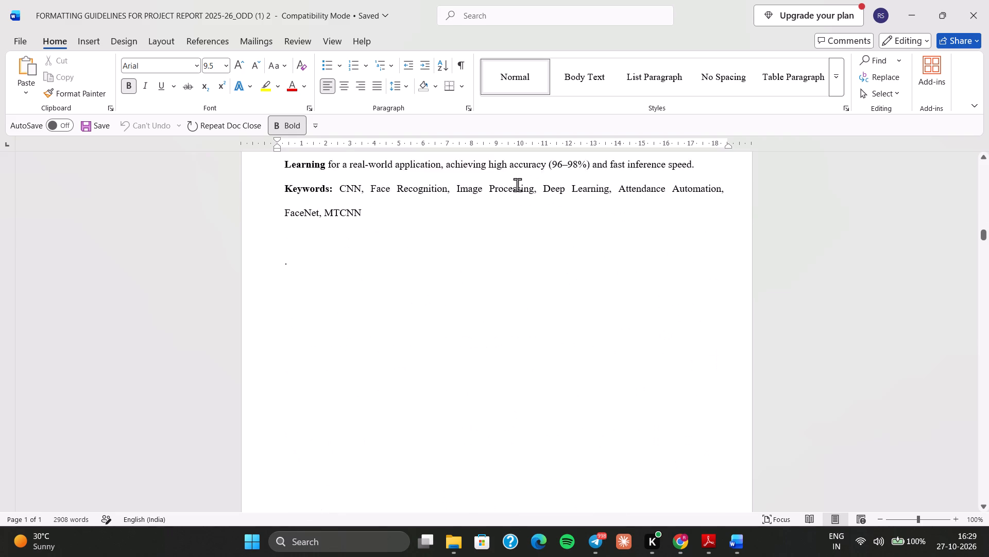
pyautogui.scroll(-1, 517, 185)
pyautogui.scroll(1, 517, 185)
pyautogui.keyDown('ctrl'); pyautogui.scroll(-5, 517, 185); pyautogui.keyUp('ctrl')
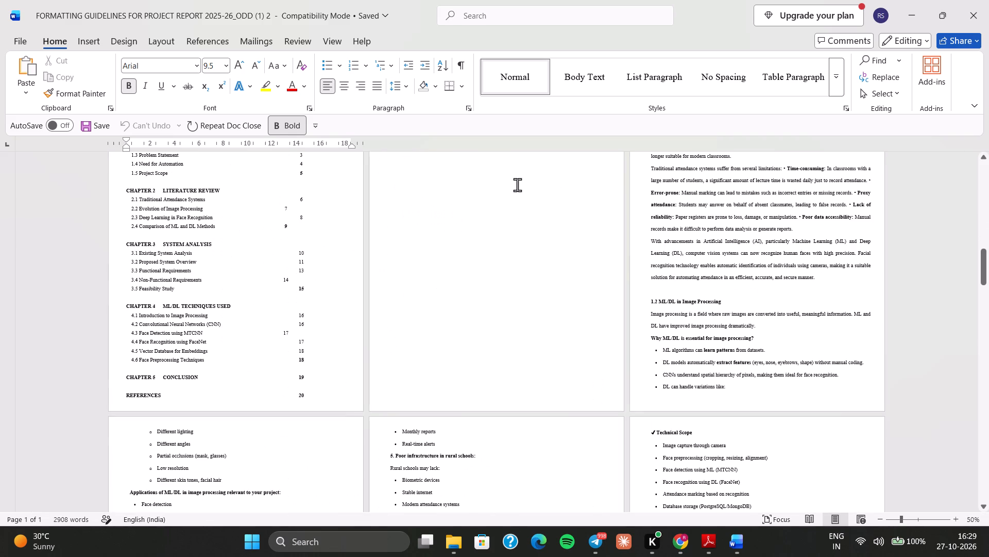
# Display the report in One Page view and go back through the front matter to the blank first page.
pyautogui.click(322, 46)
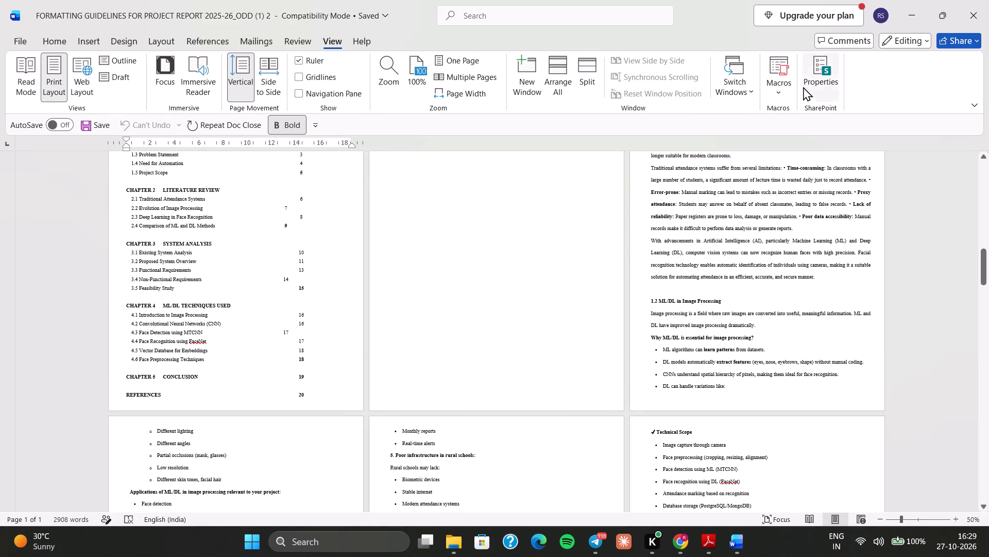
pyautogui.click(475, 67)
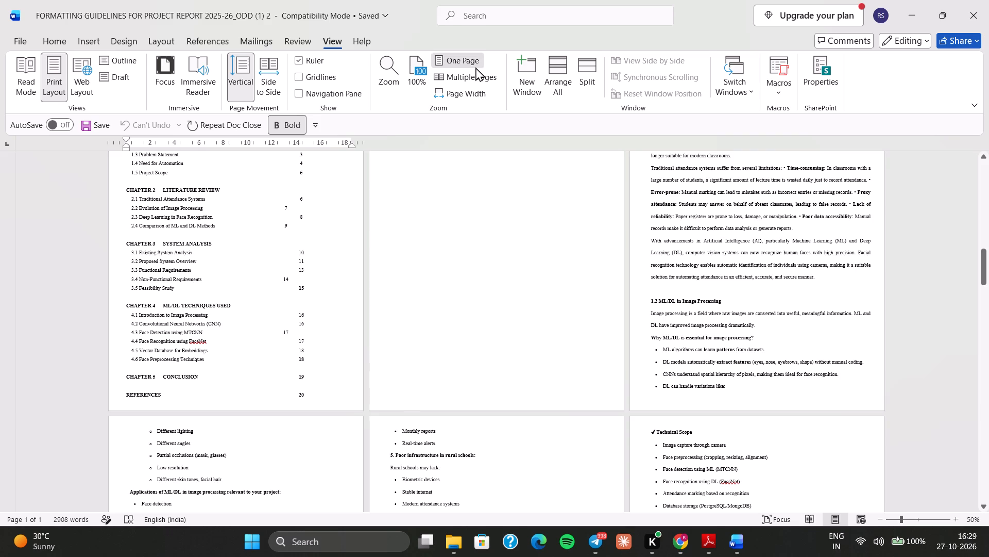
pyautogui.keyDown('ctrl'); pyautogui.scroll(4, 477, 349); pyautogui.keyUp('ctrl')
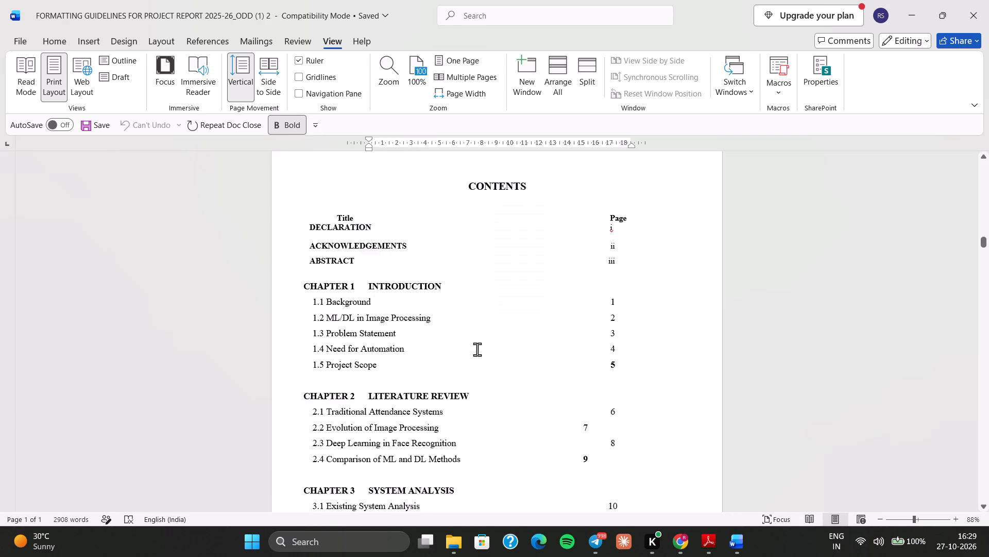
pyautogui.keyDown('ctrl'); pyautogui.scroll(1, 477, 349); pyautogui.keyUp('ctrl')
pyautogui.scroll(9, 477, 349)
pyautogui.keyDown('ctrl'); pyautogui.scroll(-2, 477, 349); pyautogui.keyUp('ctrl')
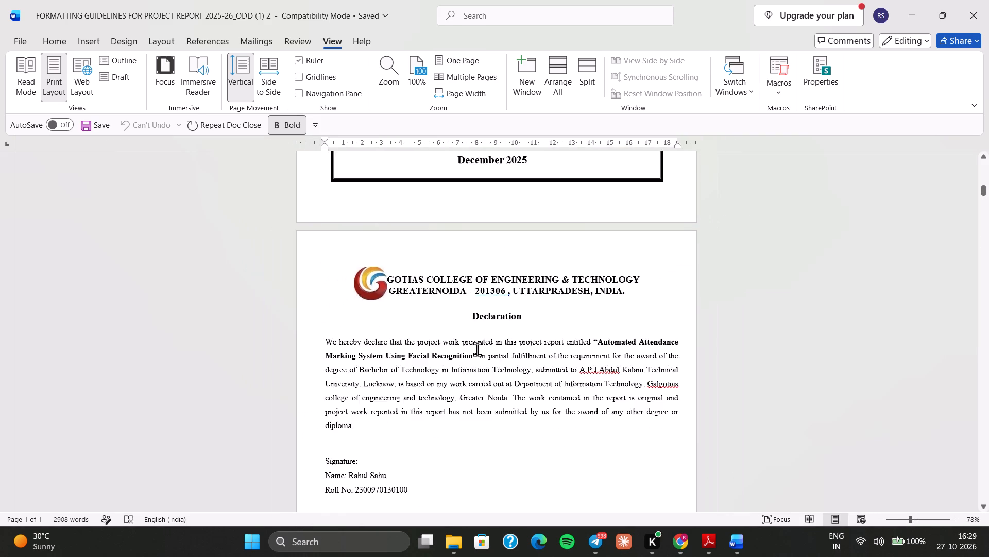
pyautogui.scroll(4, 477, 349)
pyautogui.click(477, 349)
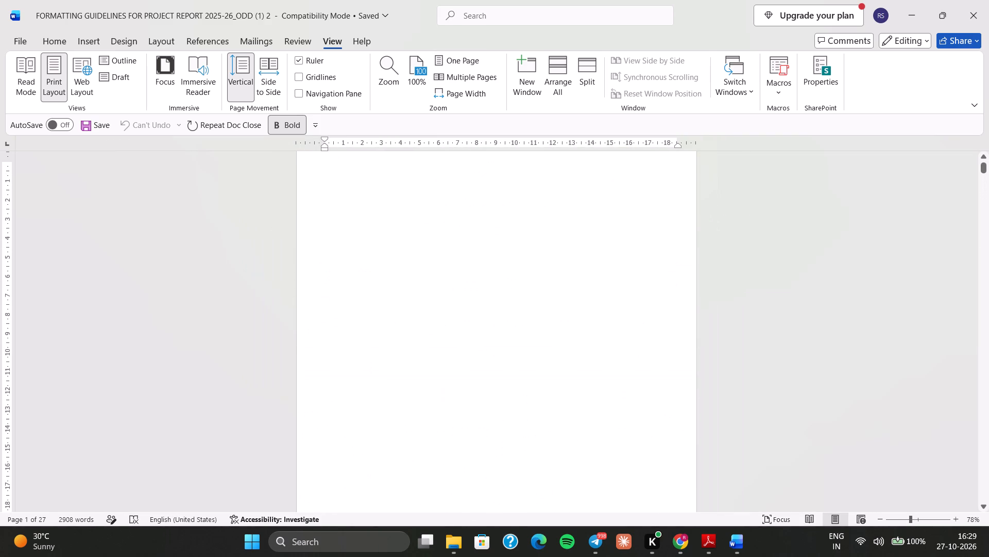
# Try to remove the blank page before the title page by deleting the empty space ahead of the title box.
pyautogui.scroll(-3, 477, 349)
pyautogui.click(317, 363)
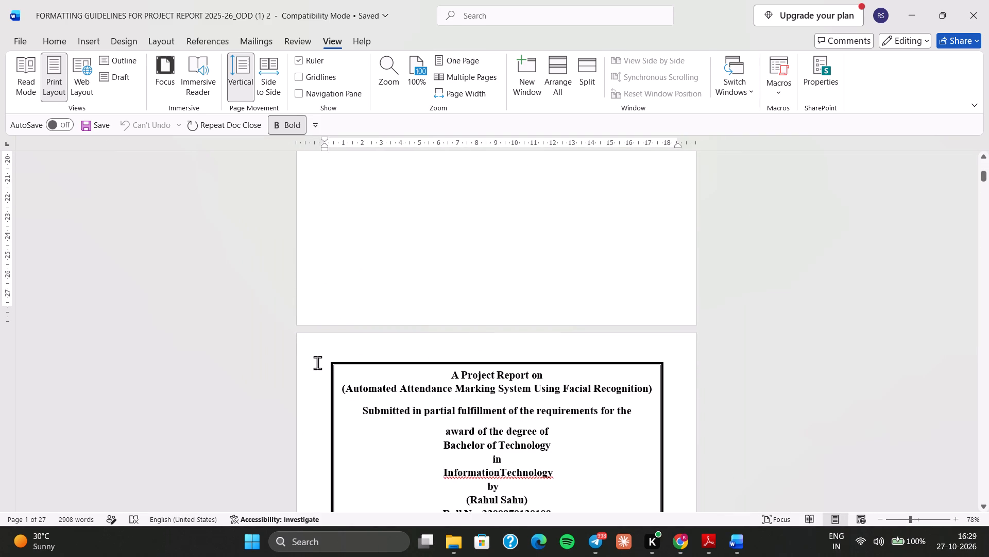
pyautogui.press('BackSpace')
pyautogui.press('BackSpace')
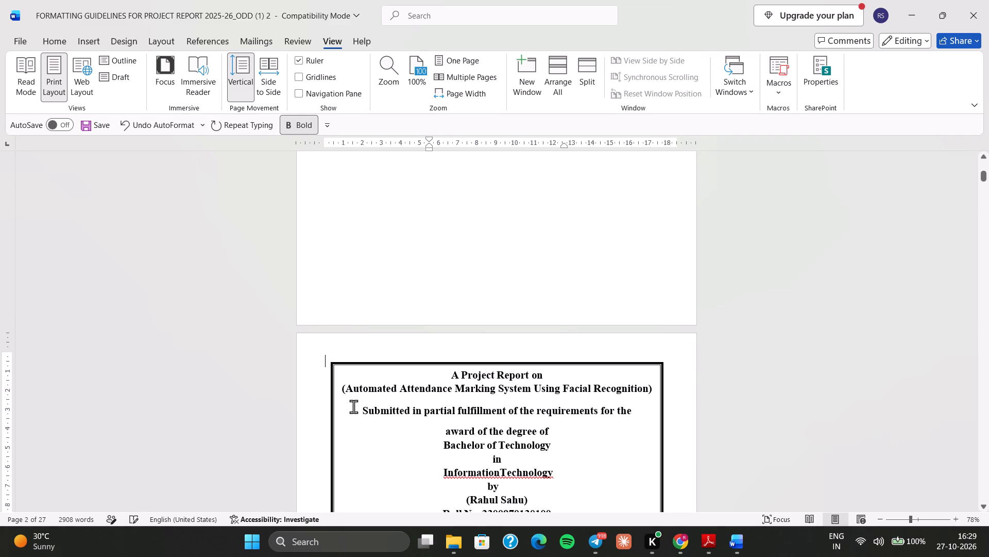
pyautogui.press('BackSpace')
pyautogui.press('BackSpace')
pyautogui.press('BackSpace')
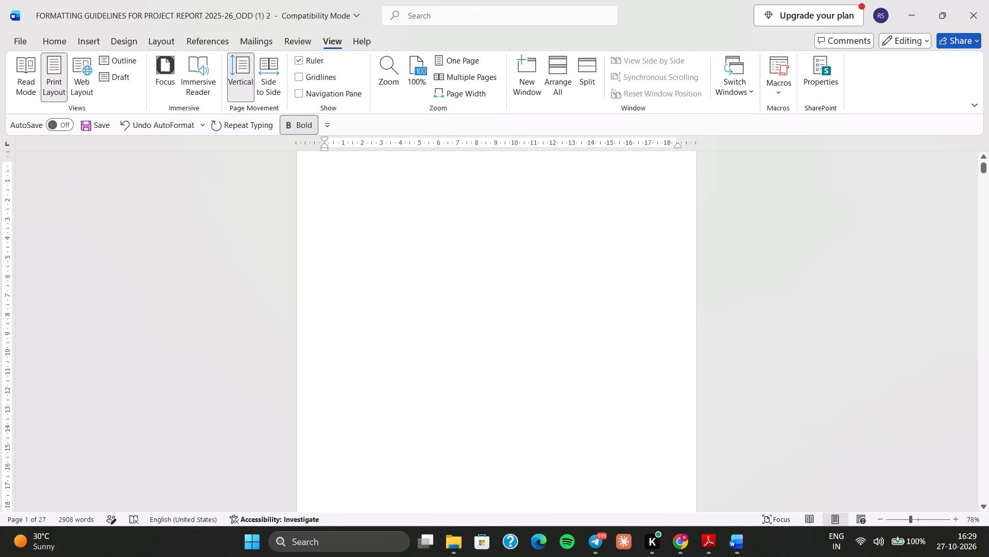
pyautogui.scroll(-3, 353, 406)
pyautogui.scroll(4, 353, 406)
pyautogui.scroll(-5, 353, 406)
pyautogui.scroll(1, 353, 406)
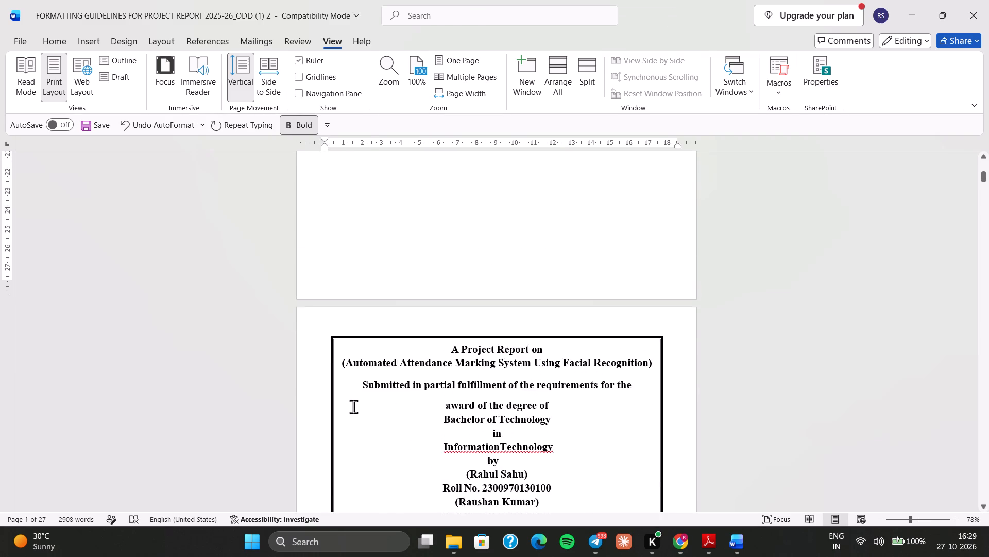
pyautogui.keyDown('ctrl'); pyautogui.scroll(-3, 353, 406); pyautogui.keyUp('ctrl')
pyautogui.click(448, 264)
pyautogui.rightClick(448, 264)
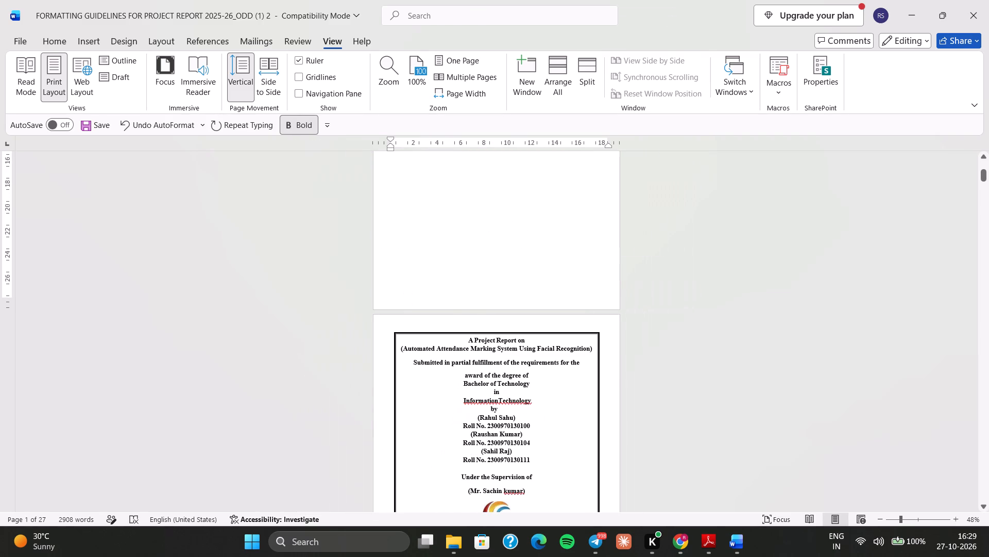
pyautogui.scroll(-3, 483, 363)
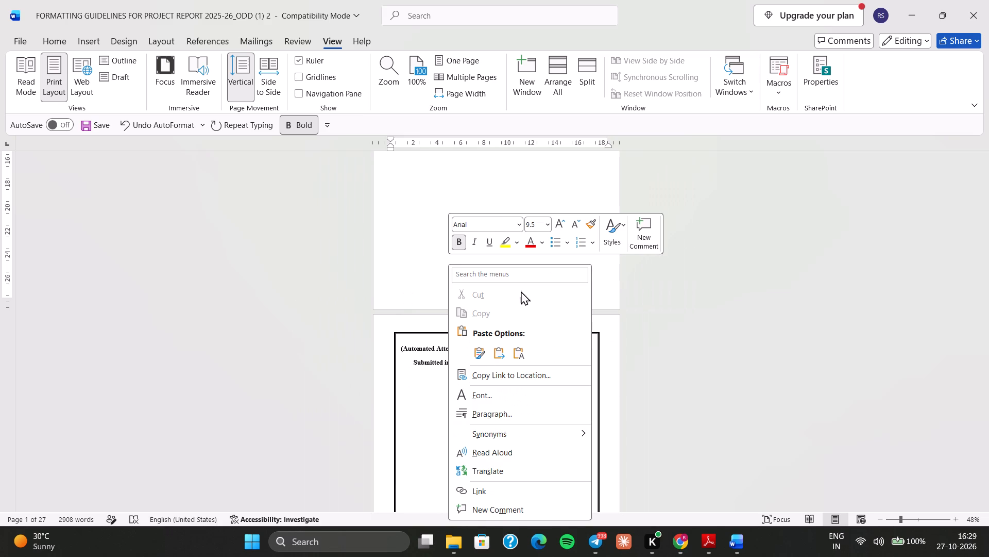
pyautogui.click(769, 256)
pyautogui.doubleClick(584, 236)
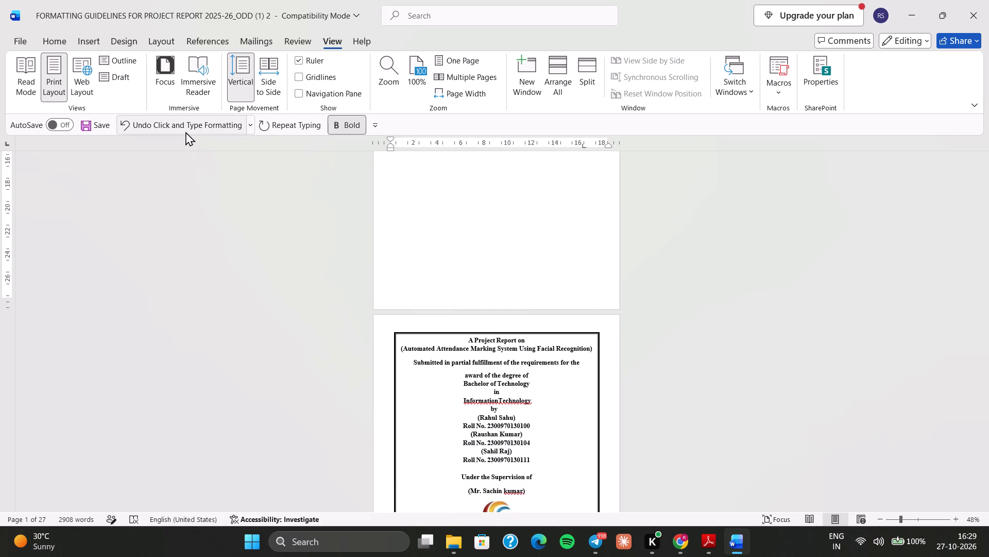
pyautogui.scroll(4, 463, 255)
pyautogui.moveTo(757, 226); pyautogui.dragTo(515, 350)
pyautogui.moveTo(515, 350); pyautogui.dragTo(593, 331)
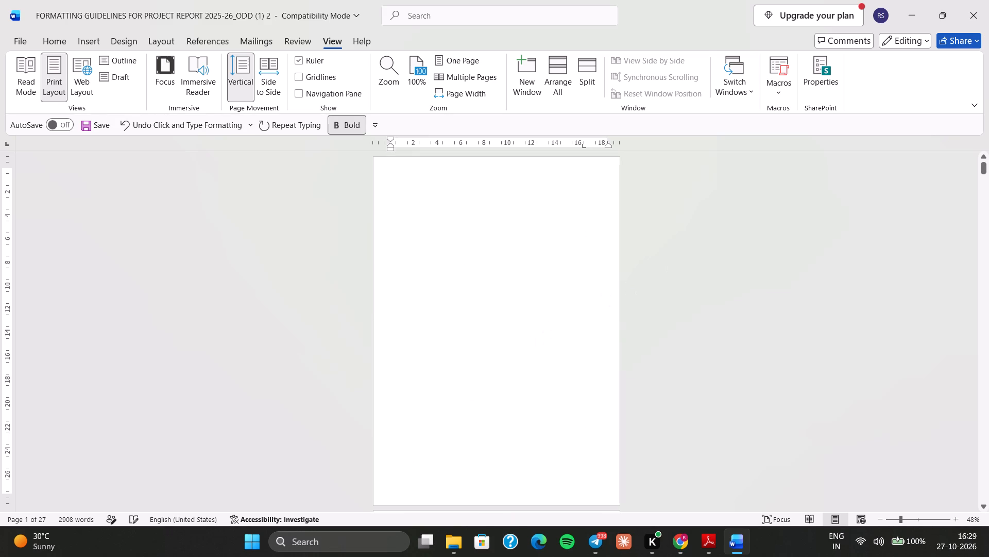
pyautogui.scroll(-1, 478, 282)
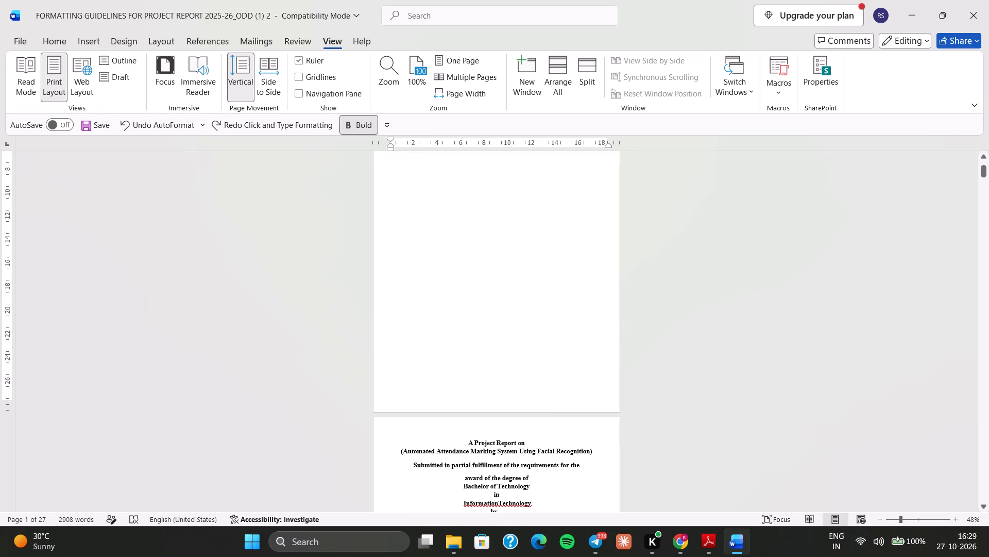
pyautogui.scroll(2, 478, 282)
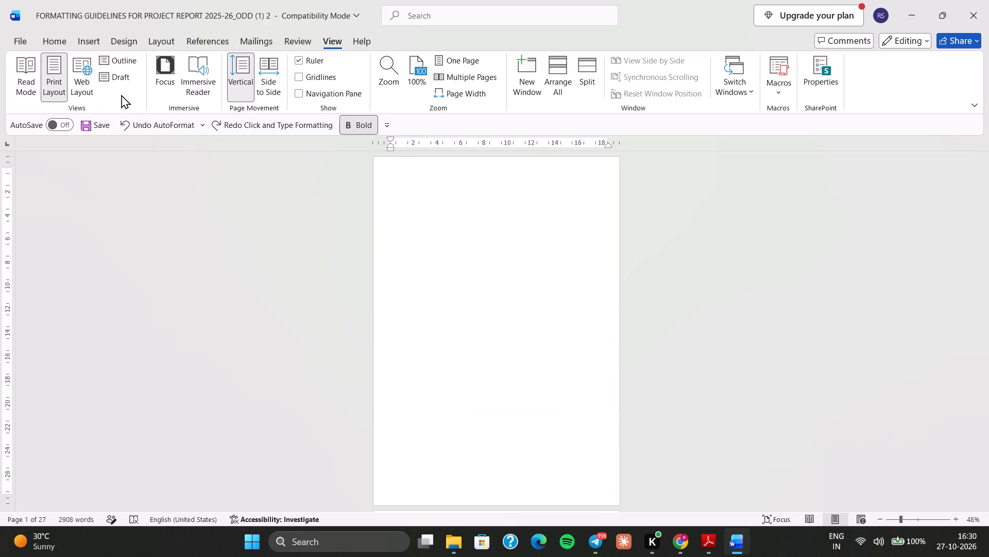
# Move the college logo on the Declaration page left so it no longer covers the start of the GALGOTIAS heading.
pyautogui.scroll(-1, 357, 207)
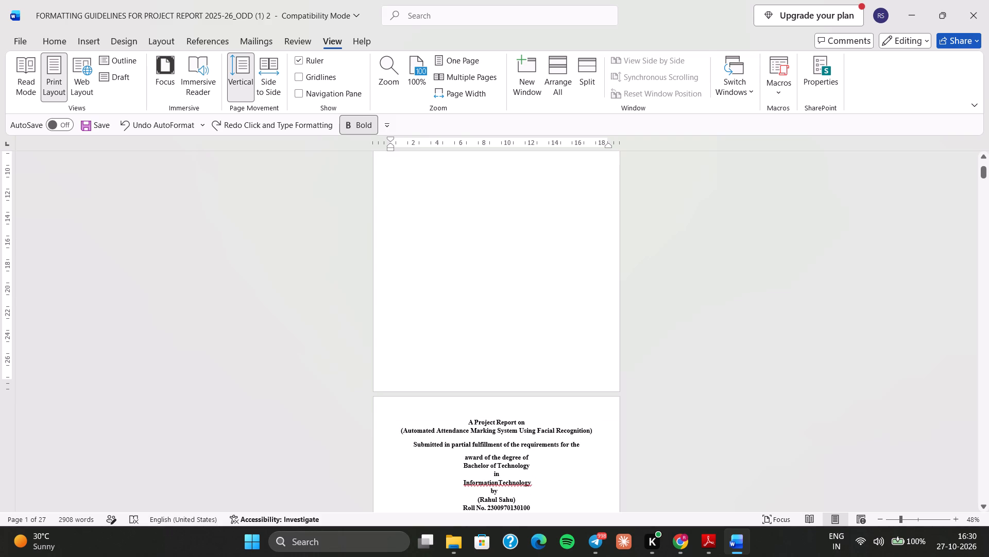
pyautogui.scroll(-1, 357, 207)
pyautogui.scroll(-4, 538, 303)
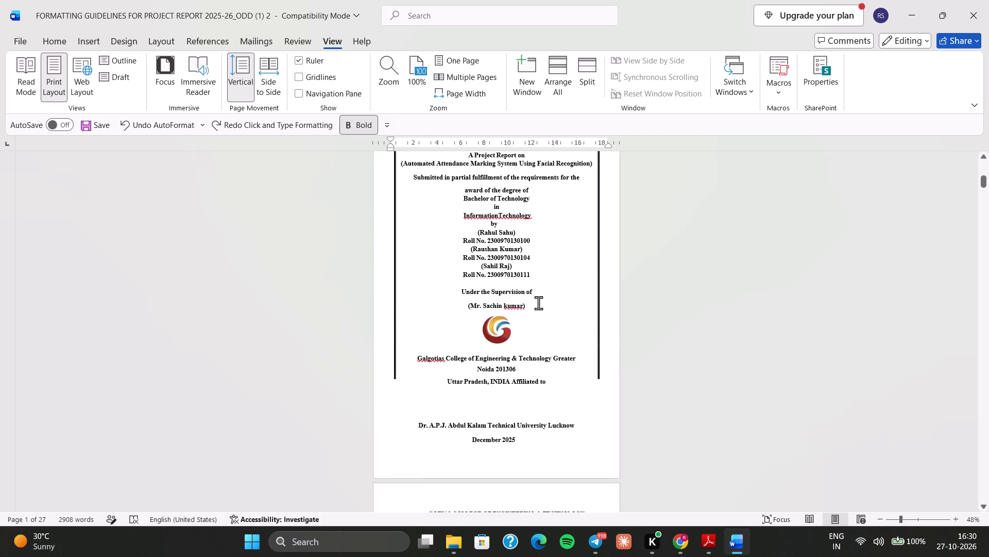
pyautogui.scroll(-3, 538, 303)
pyautogui.scroll(1, 538, 303)
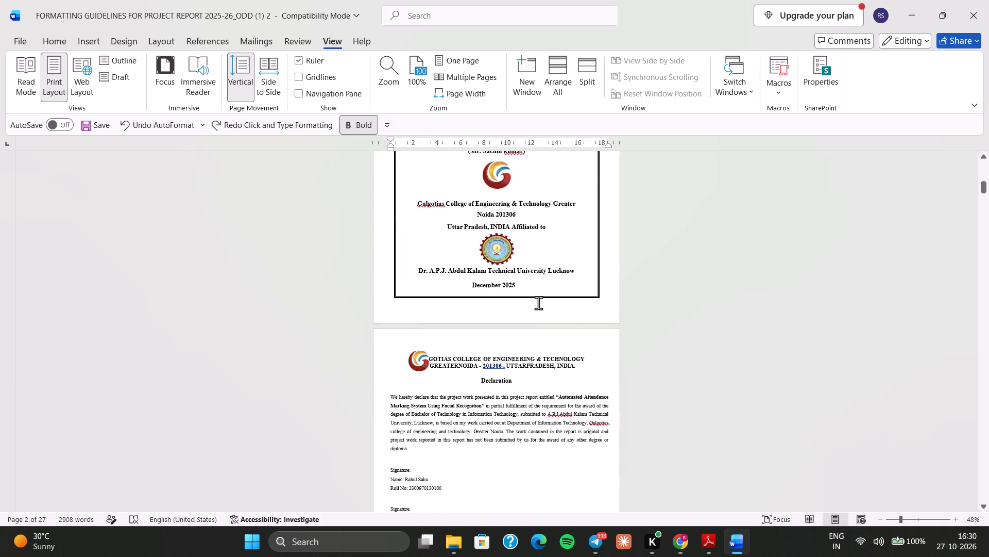
pyautogui.scroll(1, 538, 303)
pyautogui.keyDown('ctrl'); pyautogui.scroll(1, 538, 303); pyautogui.keyUp('ctrl')
pyautogui.scroll(-1, 538, 303)
pyautogui.moveTo(403, 275); pyautogui.dragTo(381, 275)
pyautogui.click(595, 288)
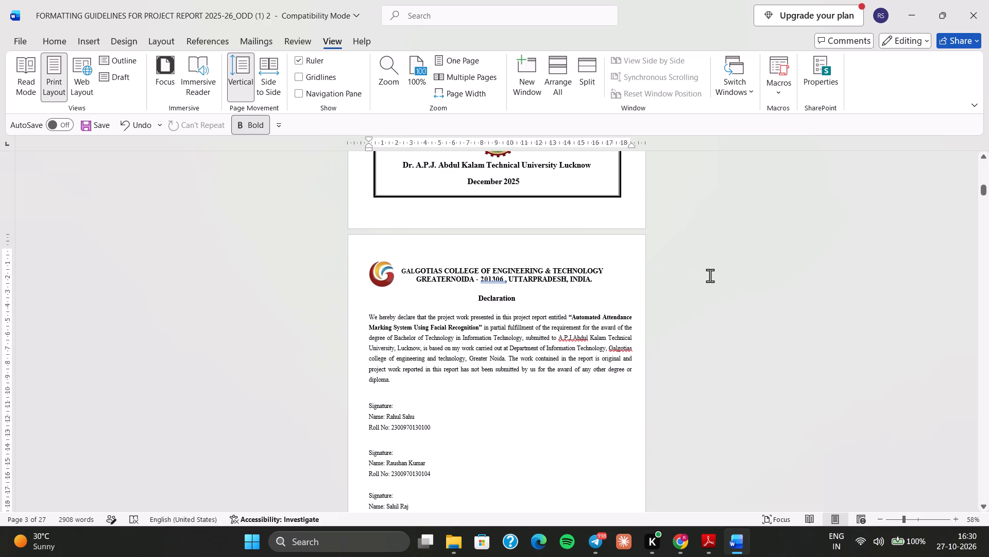
pyautogui.click(765, 293)
# Review the layout of the Declaration, Acknowledgement, Certificate, Abstract and Contents pages.
pyautogui.scroll(-1, 587, 355)
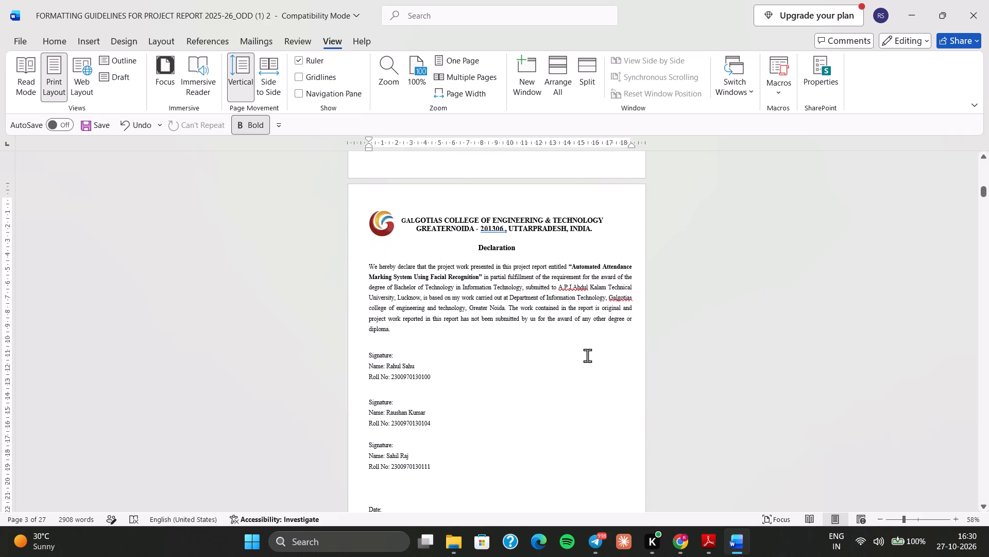
pyautogui.scroll(-1, 587, 355)
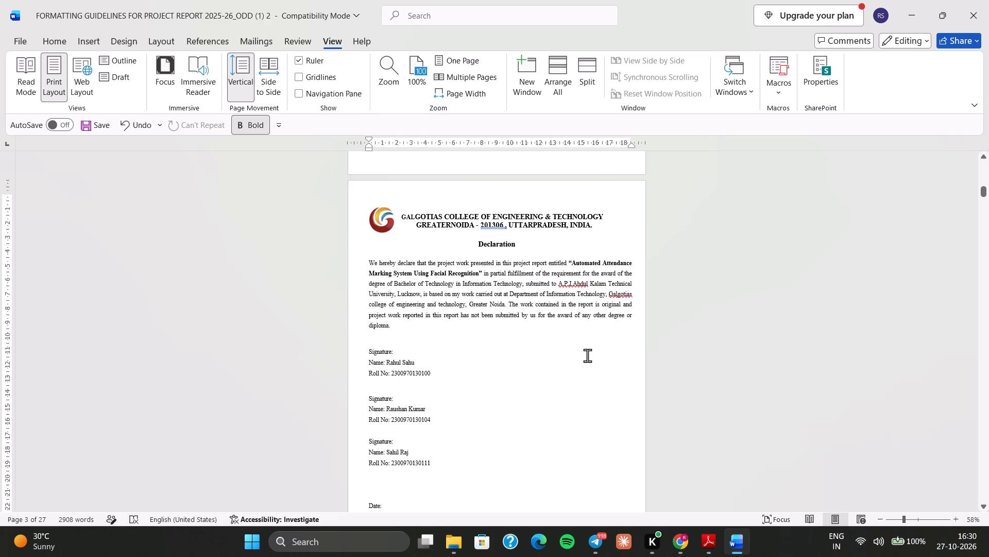
pyautogui.scroll(-1, 587, 355)
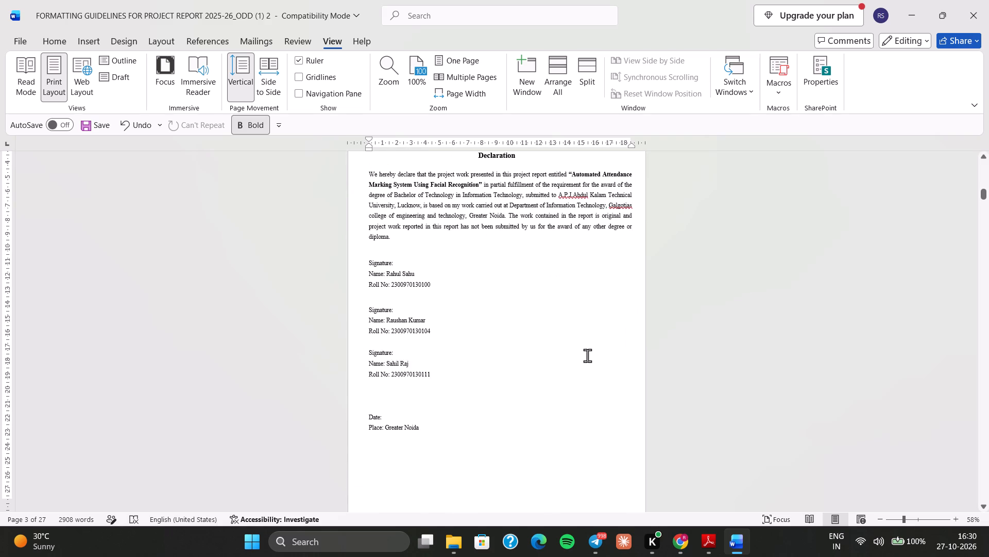
pyautogui.scroll(-1, 587, 355)
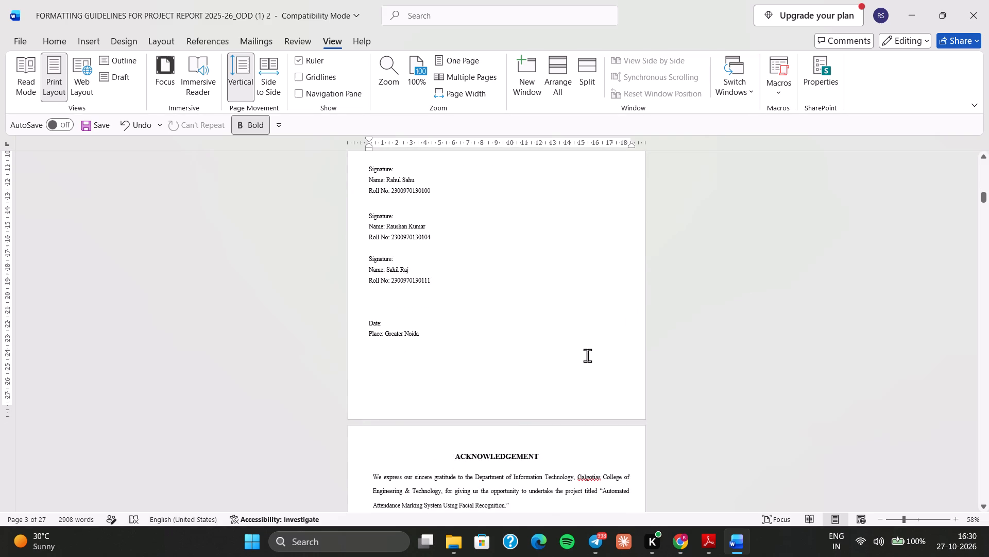
pyautogui.scroll(-3, 587, 355)
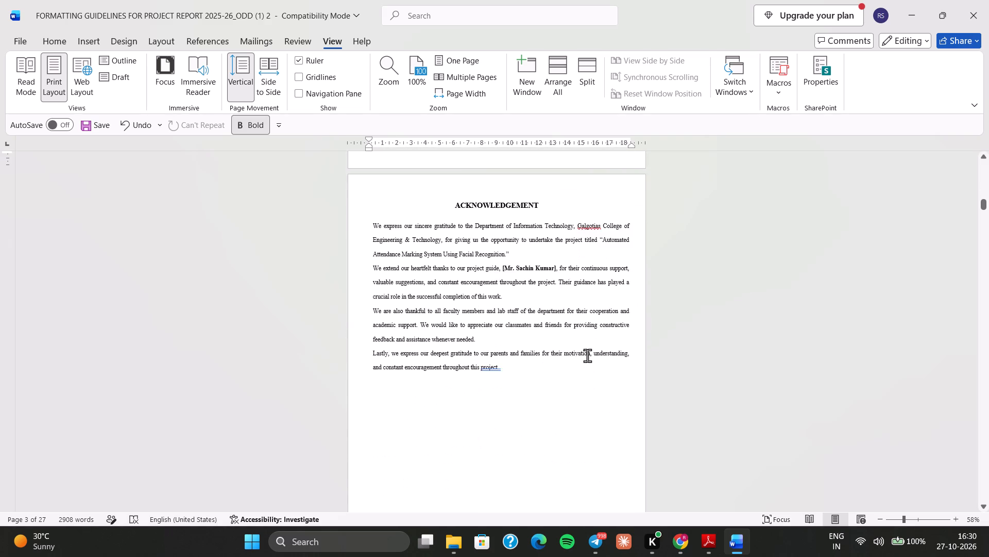
pyautogui.scroll(-4, 587, 355)
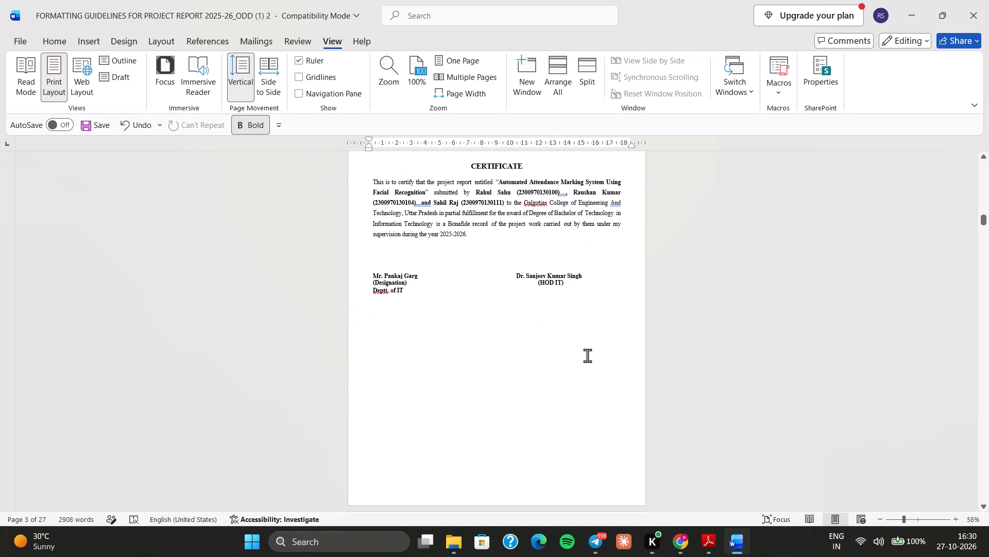
pyautogui.scroll(-2, 587, 355)
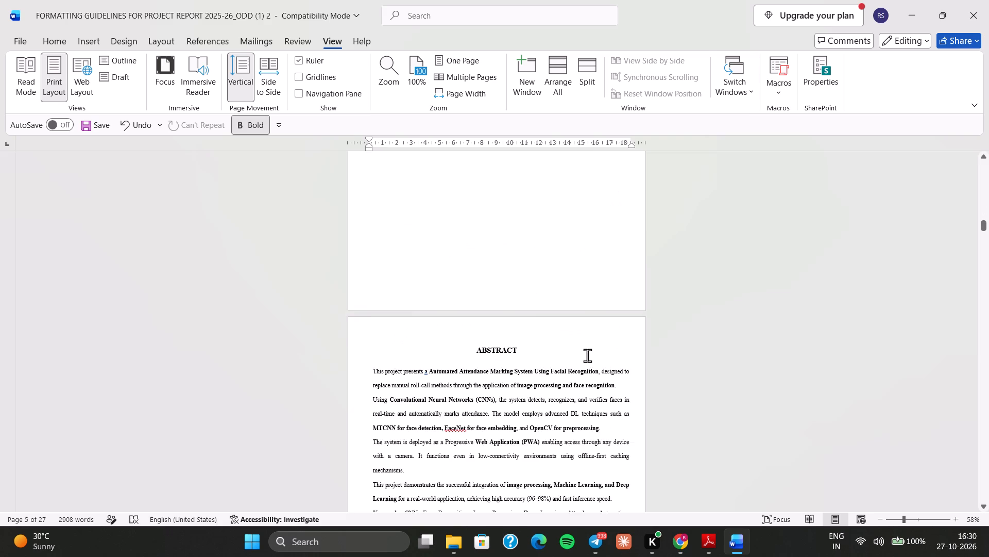
pyautogui.scroll(-3, 587, 355)
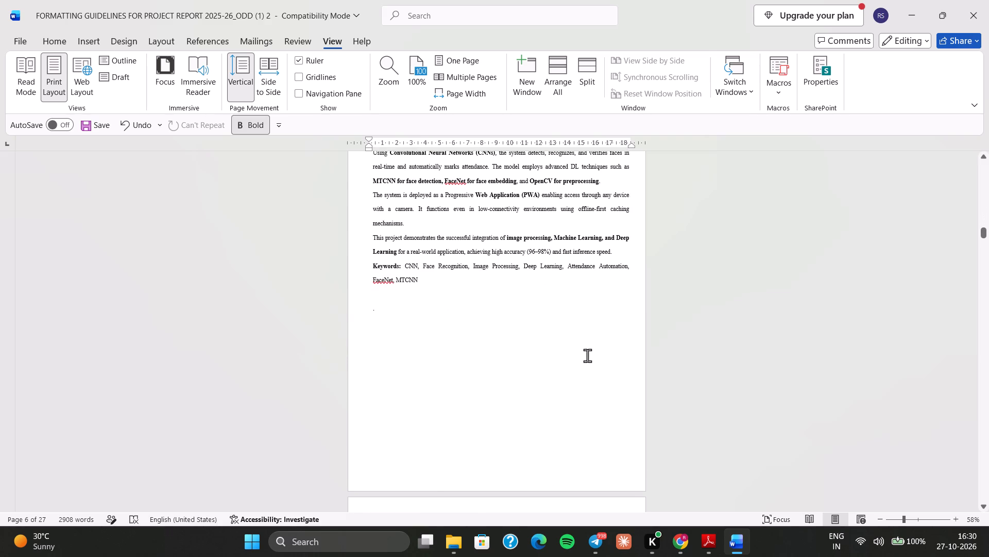
pyautogui.scroll(-2, 587, 355)
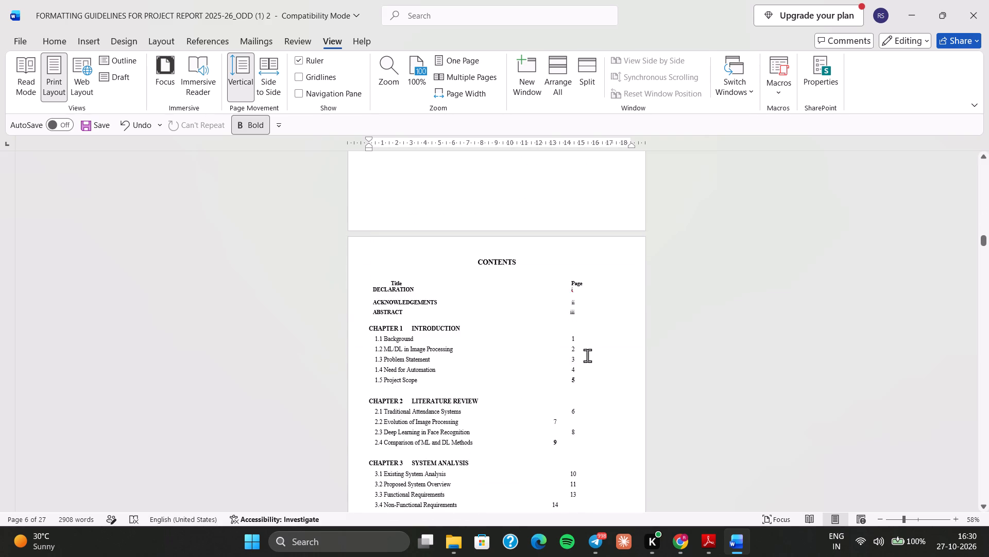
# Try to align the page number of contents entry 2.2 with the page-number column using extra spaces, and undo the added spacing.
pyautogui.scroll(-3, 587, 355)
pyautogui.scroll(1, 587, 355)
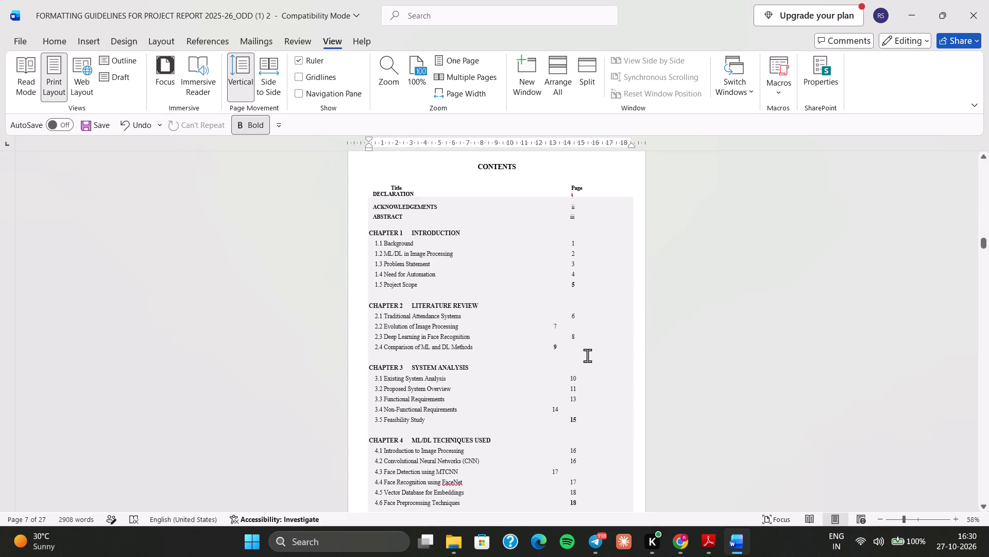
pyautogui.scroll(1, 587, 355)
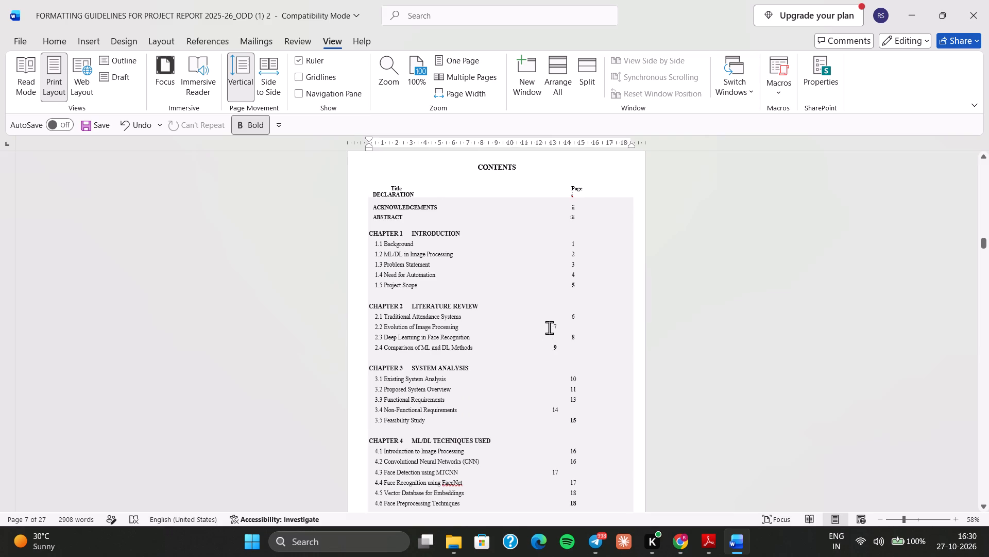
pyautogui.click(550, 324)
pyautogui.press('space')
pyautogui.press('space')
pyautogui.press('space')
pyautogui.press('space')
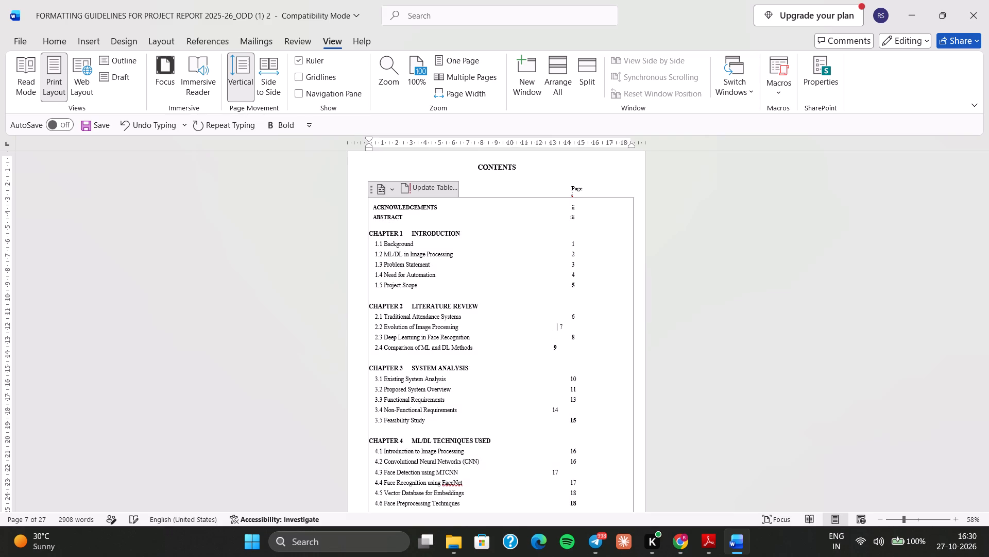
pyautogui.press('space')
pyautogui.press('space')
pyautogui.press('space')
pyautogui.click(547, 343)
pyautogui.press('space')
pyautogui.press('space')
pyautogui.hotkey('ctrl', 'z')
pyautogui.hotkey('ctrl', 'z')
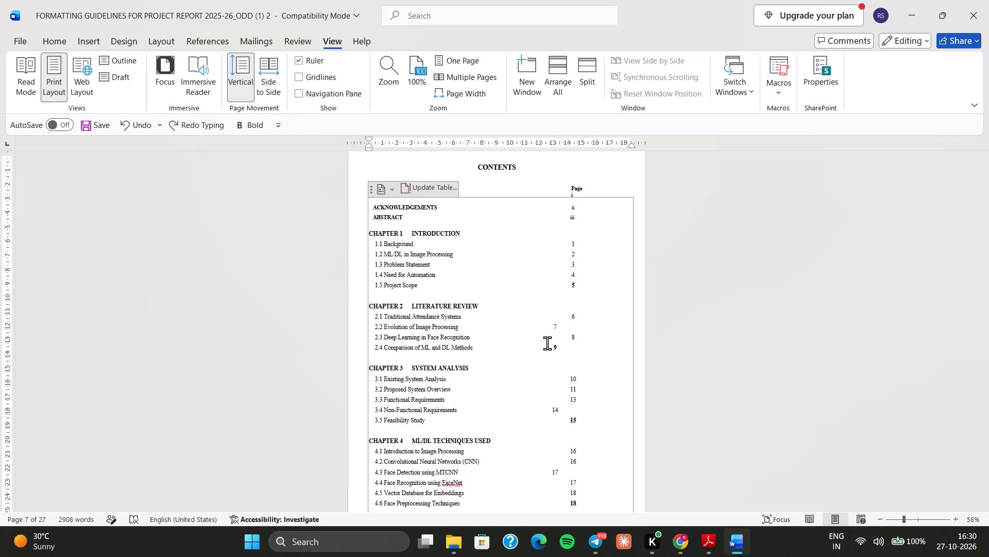
# Pad contents entry 2.2 Evolution of Image Processing with spaces so its page number lines up with the page-number column.
pyautogui.press('space')
pyautogui.press('space')
pyautogui.press('space')
pyautogui.press('space')
pyautogui.press('space')
pyautogui.press('space')
pyautogui.press('space')
pyautogui.press('space')
pyautogui.press('space')
pyautogui.press('space')
pyautogui.press('space')
pyautogui.press('space')
pyautogui.press('space')
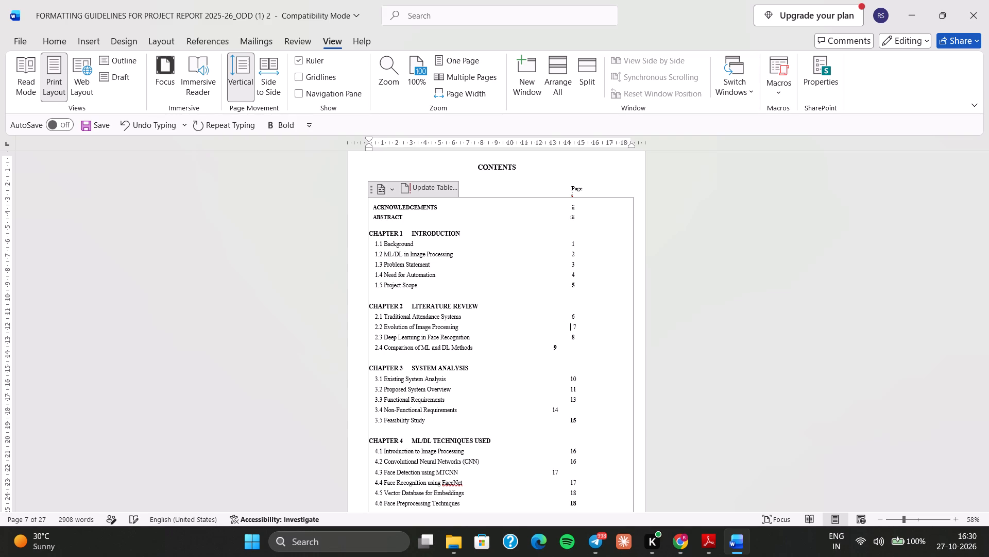
pyautogui.press('BackSpace')
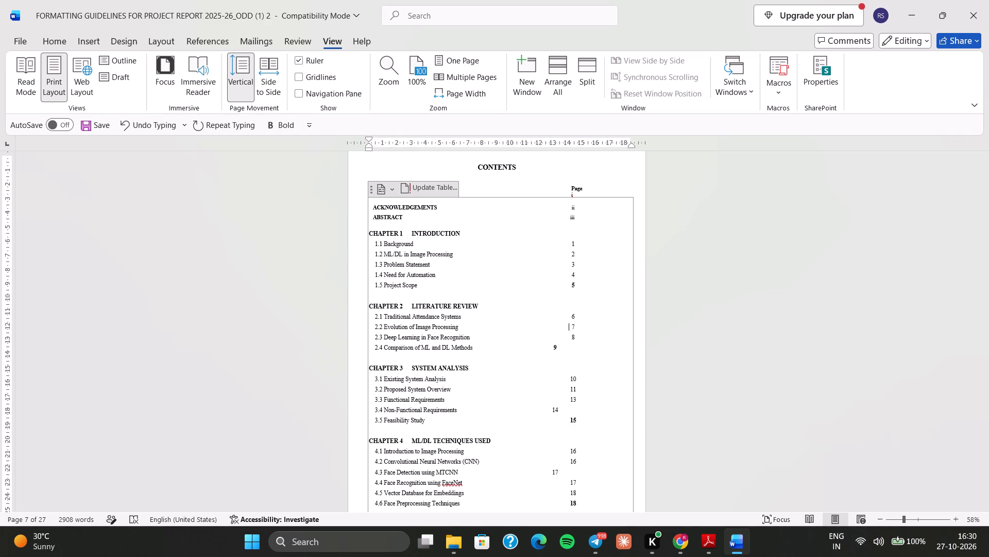
# Pad contents entry 2.4 Comparison of ML and DL Methods with spaces to line its page number up with the column.
pyautogui.click(548, 350)
pyautogui.keyDown('ctrl'); pyautogui.scroll(3, 583, 371); pyautogui.keyUp('ctrl')
pyautogui.scroll(1, 583, 371)
pyautogui.click(764, 263)
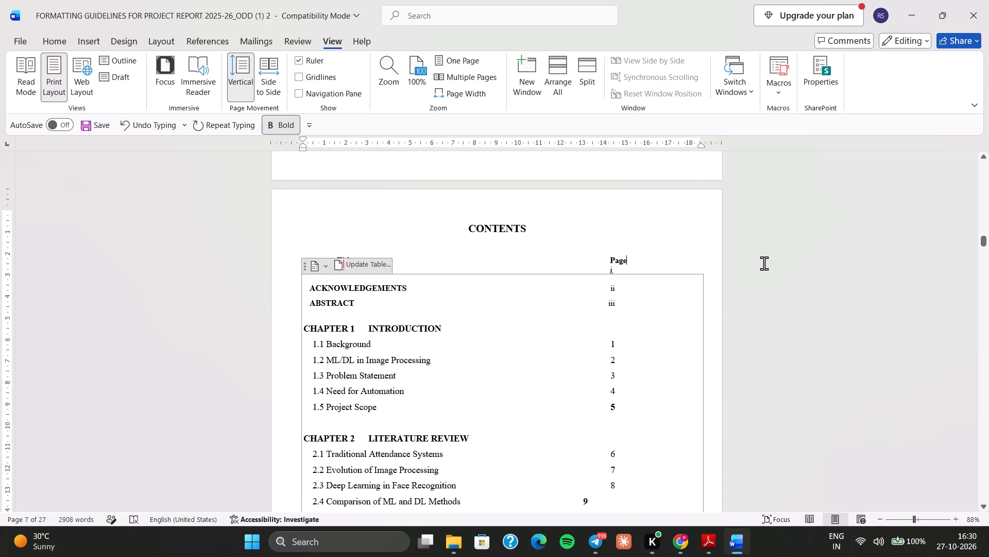
pyautogui.scroll(-2, 649, 317)
pyautogui.click(572, 297)
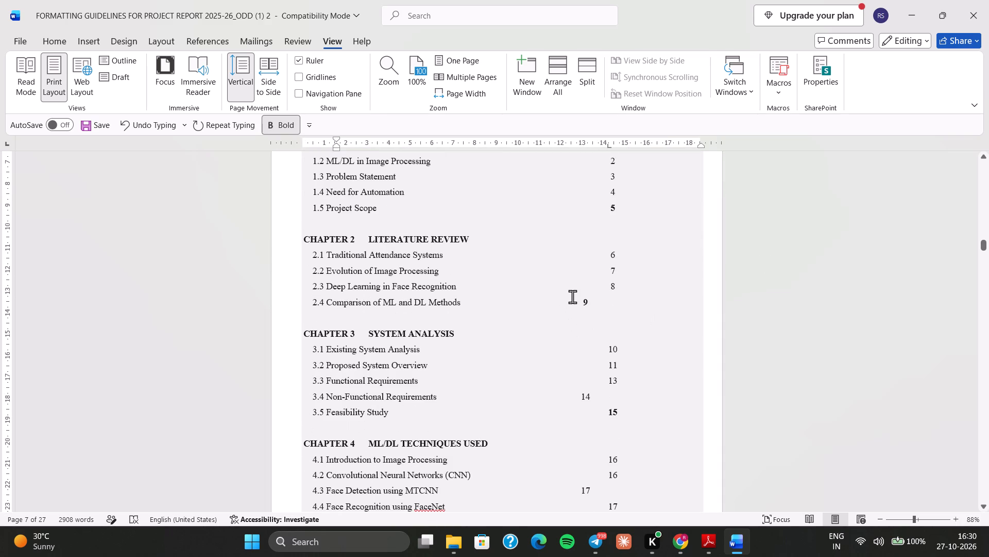
pyautogui.press('space')
pyautogui.press('space')
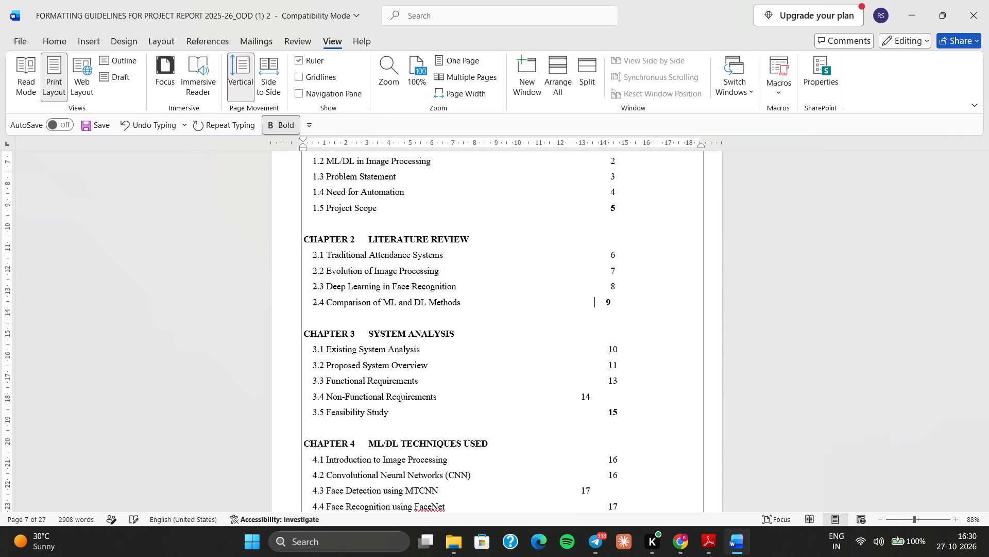
pyautogui.press('space')
pyautogui.press('space')
# Pad contents entry 3.4 Non-Functional Requirements with spaces to line its page number up with the column.
pyautogui.click(568, 395)
pyautogui.press('space')
pyautogui.press('space')
pyautogui.press('space')
pyautogui.press('space')
pyautogui.press('space')
pyautogui.press('space')
pyautogui.press('space')
pyautogui.press('space')
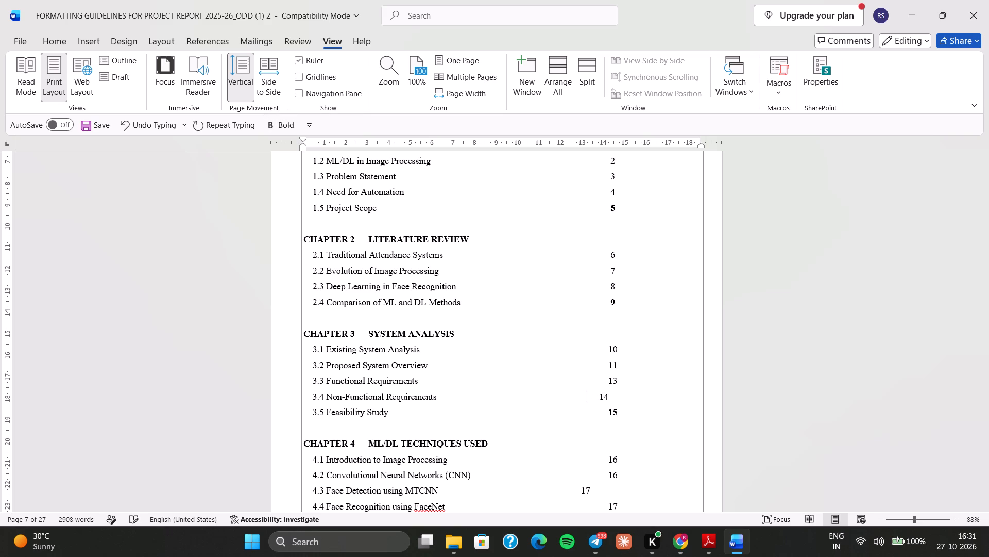
pyautogui.press('space')
pyautogui.press('space')
pyautogui.press('space')
pyautogui.press('space')
# Pad contents entry 4.3 Face Detection using MTCNN with spaces to line its page number up with the column.
pyautogui.scroll(-1, 568, 395)
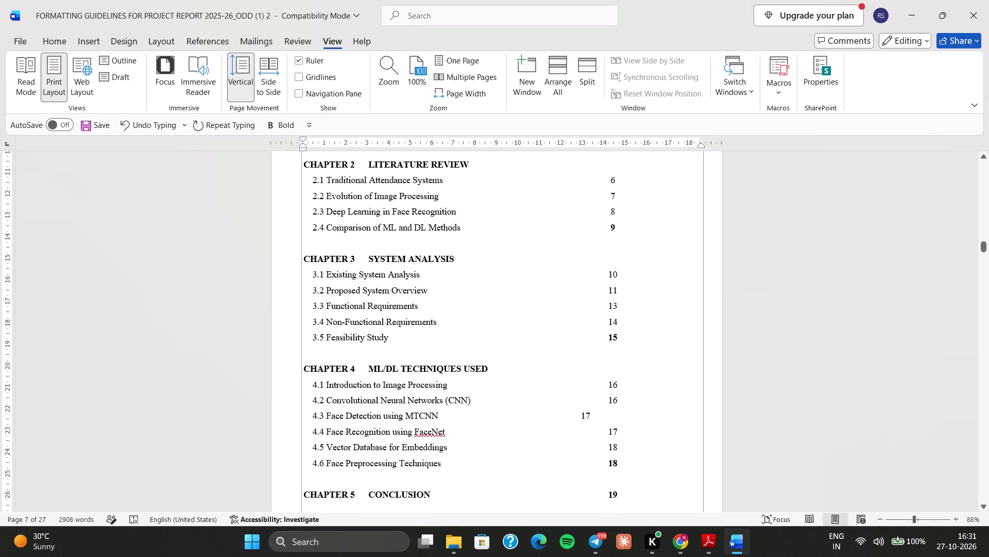
pyautogui.scroll(-2, 568, 395)
pyautogui.scroll(1, 568, 341)
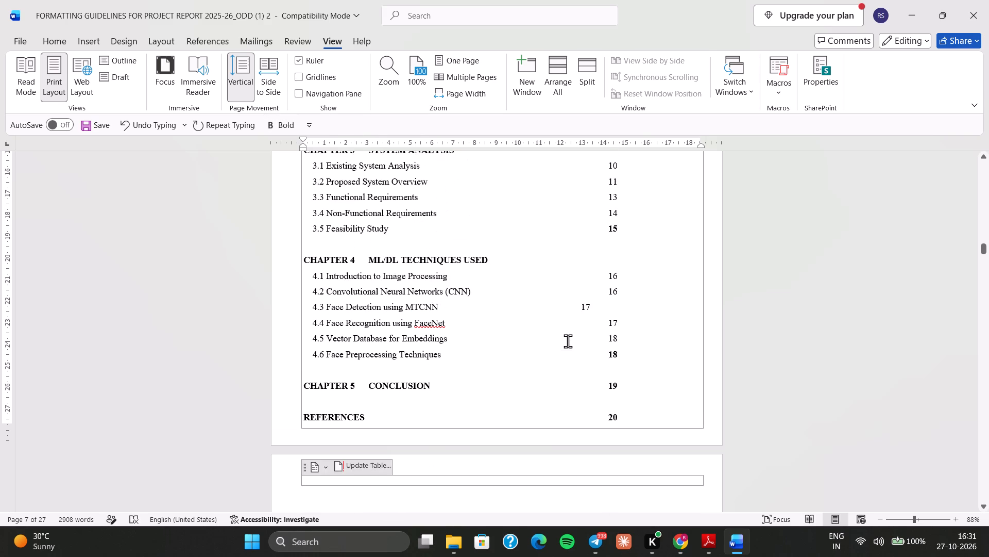
pyautogui.click(565, 315)
pyautogui.press('space')
pyautogui.press('space')
pyautogui.press('space')
pyautogui.press('space')
pyautogui.press('space')
pyautogui.press('space')
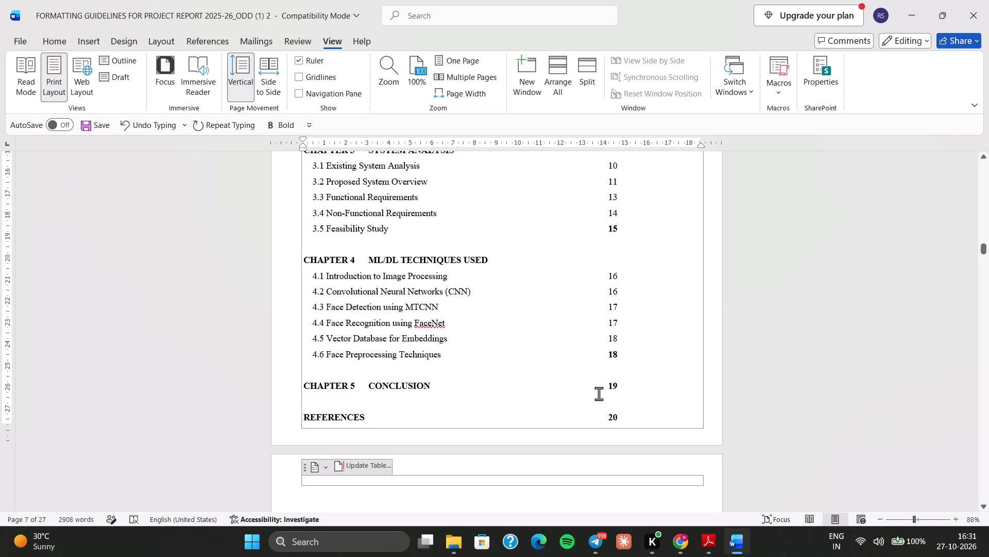
# Remove the bold formatting from the page numbers of contents entries 4.6, Chapter 5 Conclusion and References.
pyautogui.scroll(-1, 599, 394)
pyautogui.moveTo(626, 346); pyautogui.dragTo(612, 401)
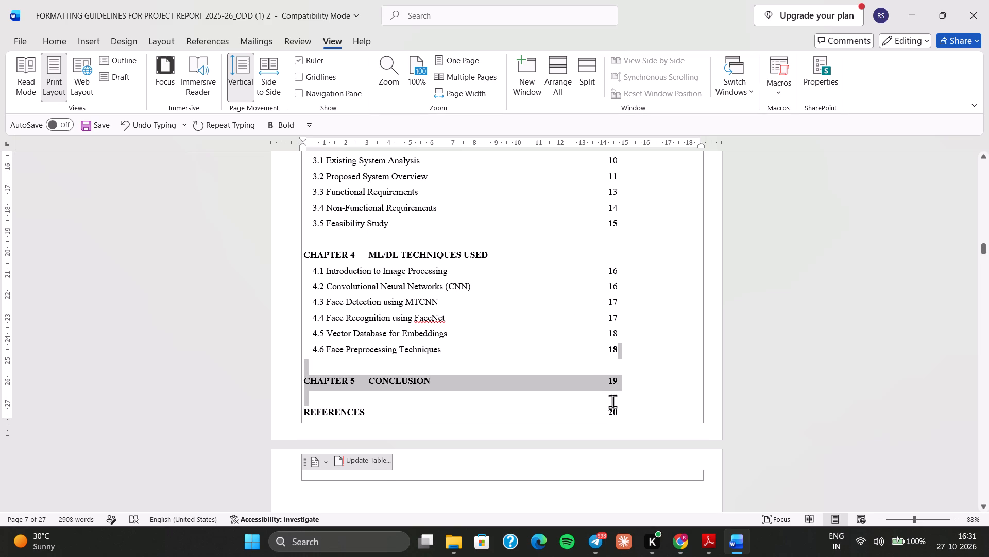
pyautogui.moveTo(612, 401); pyautogui.dragTo(643, 359)
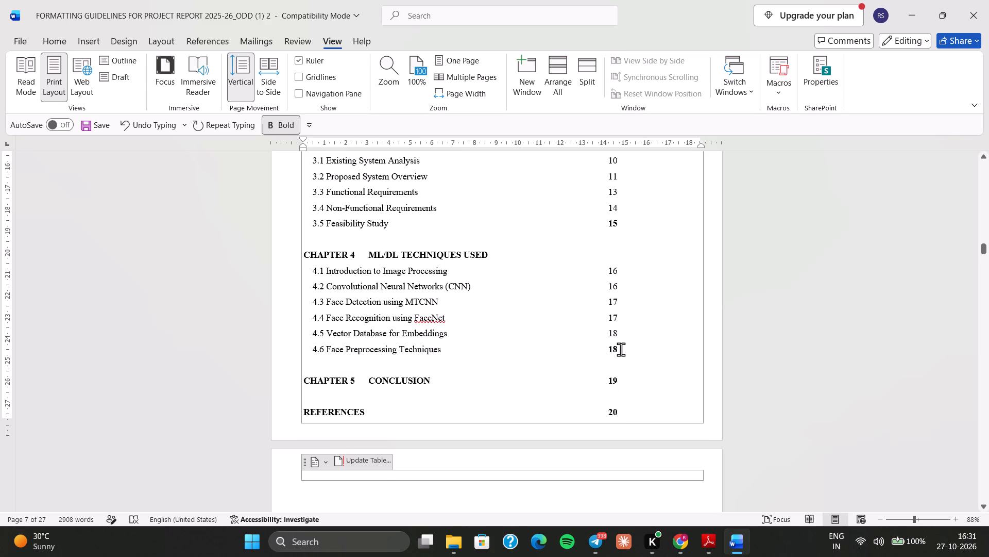
pyautogui.moveTo(621, 349); pyautogui.dragTo(603, 352)
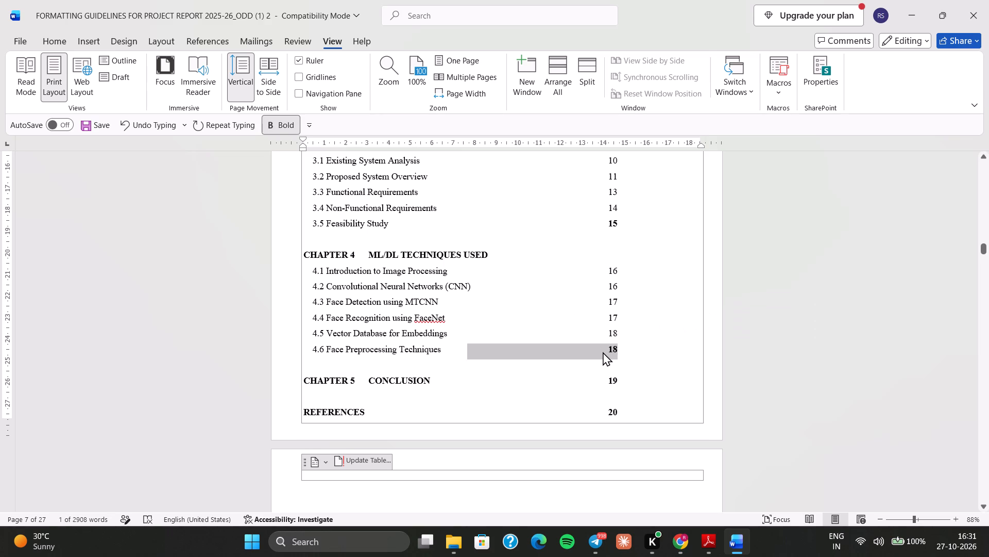
pyautogui.hotkey('ctrl', 'b')
pyautogui.moveTo(666, 387); pyautogui.dragTo(587, 385)
pyautogui.hotkey('ctrl', 'b')
pyautogui.moveTo(641, 410); pyautogui.dragTo(616, 415)
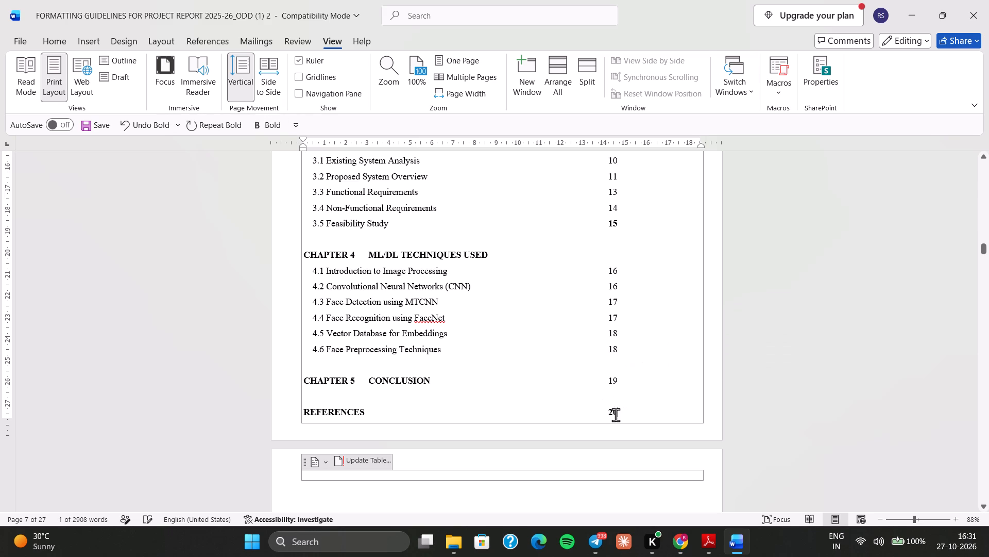
pyautogui.moveTo(616, 415); pyautogui.dragTo(605, 417)
pyautogui.hotkey('ctrl', 'b')
# Remove the bold formatting from the page numbers of contents entries 1.5, 2.4 and 3.5.
pyautogui.scroll(1, 605, 417)
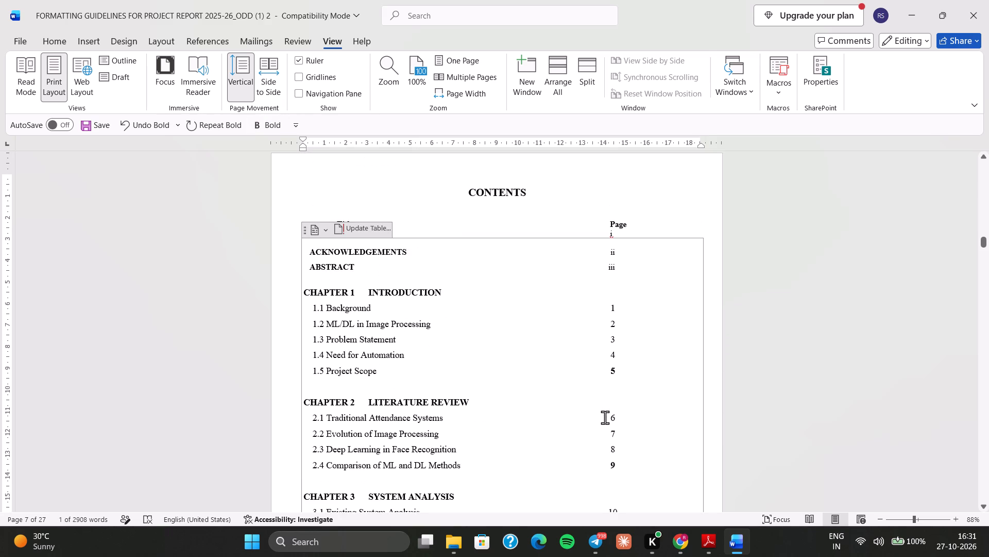
pyautogui.scroll(-1, 605, 417)
pyautogui.moveTo(625, 335); pyautogui.dragTo(602, 338)
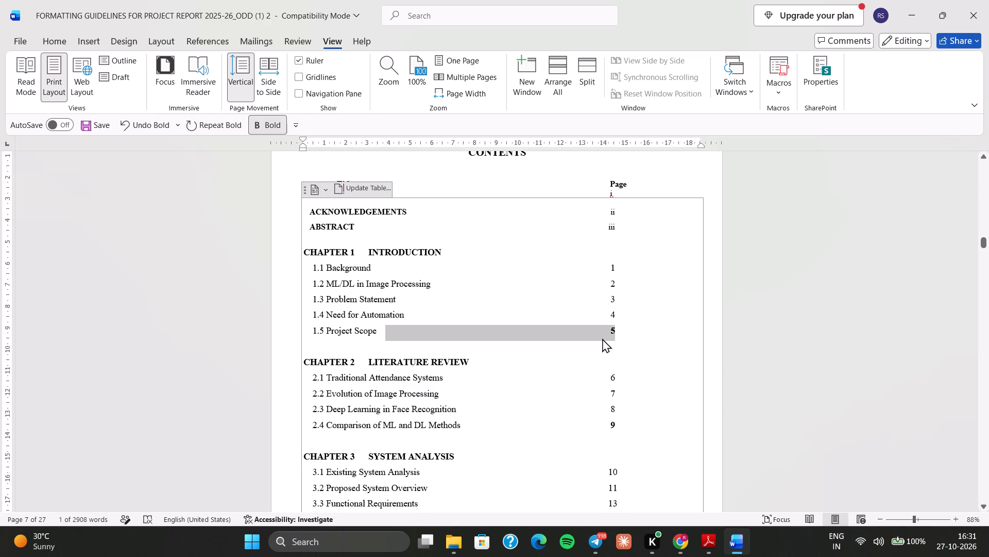
pyautogui.hotkey('ctrl', 'b')
pyautogui.scroll(-1, 602, 338)
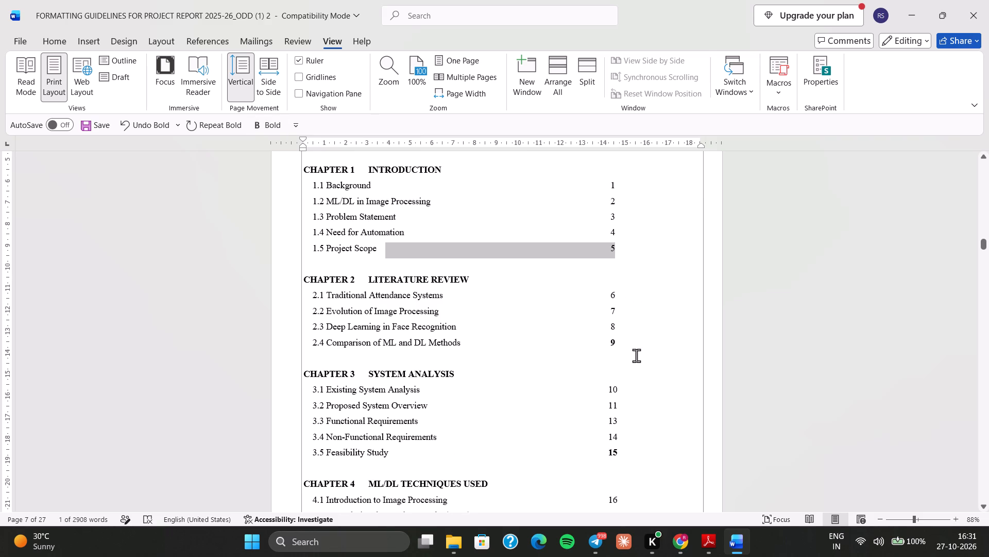
pyautogui.moveTo(626, 346); pyautogui.dragTo(608, 348)
pyautogui.hotkey('ctrl', 'b')
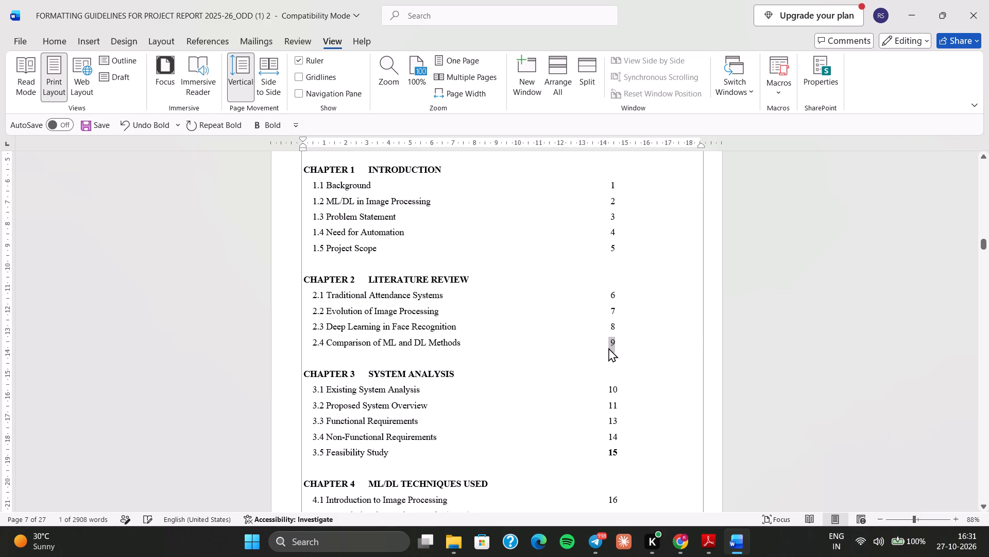
pyautogui.scroll(-1, 608, 348)
pyautogui.moveTo(630, 338); pyautogui.dragTo(611, 338)
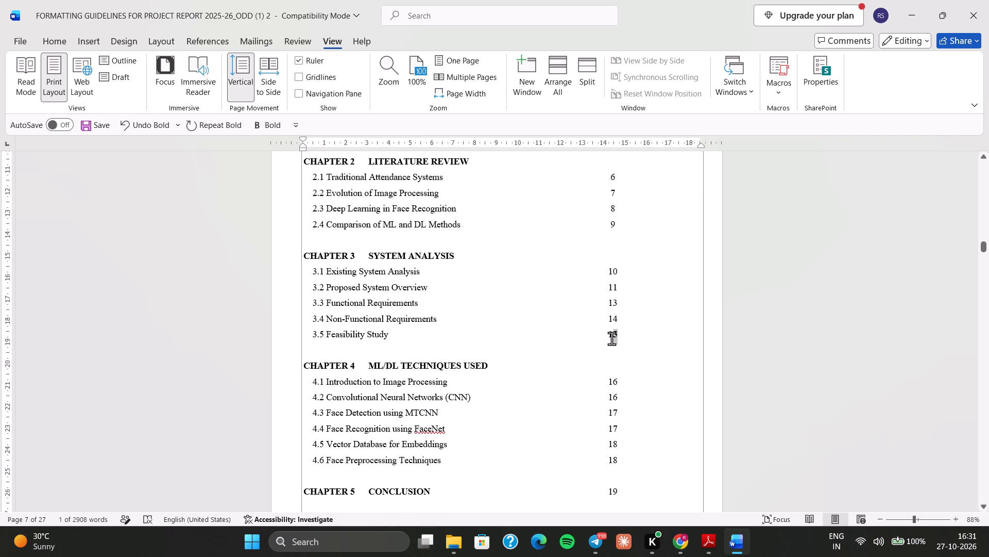
pyautogui.moveTo(611, 338); pyautogui.dragTo(606, 340)
pyautogui.hotkey('ctrl', 'b')
pyautogui.scroll(-1, 606, 340)
pyautogui.click(683, 333)
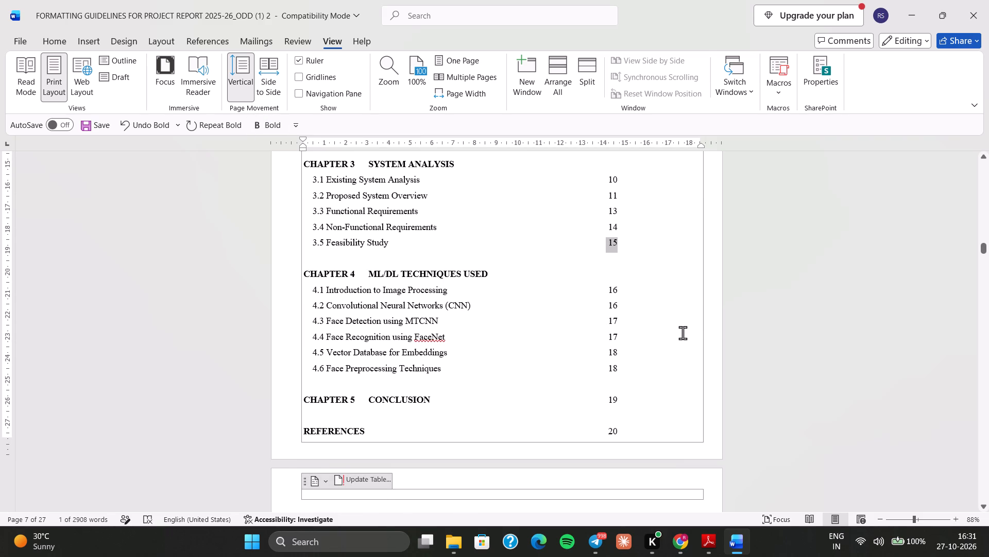
pyautogui.scroll(3, 683, 333)
pyautogui.scroll(-1, 683, 333)
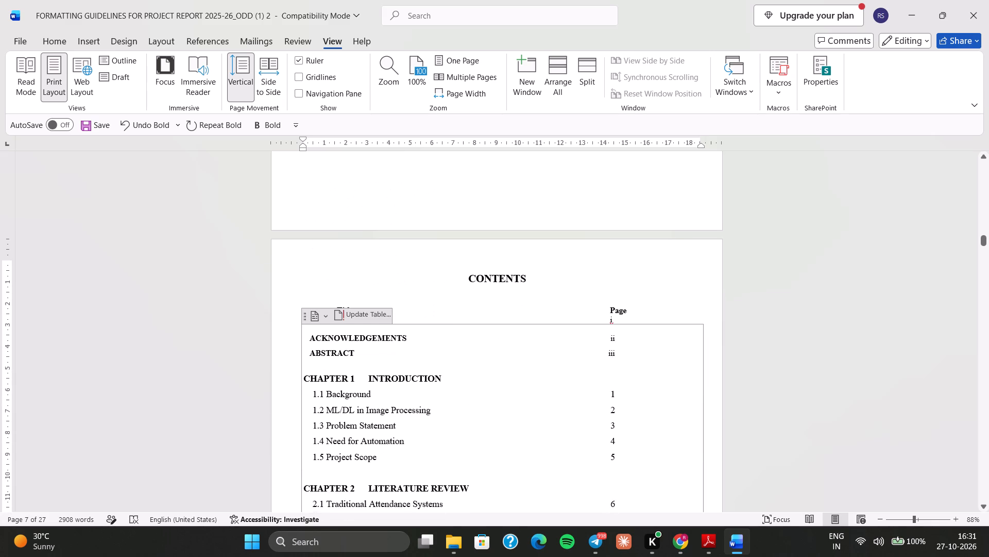
pyautogui.click(824, 282)
pyautogui.scroll(-2, 824, 282)
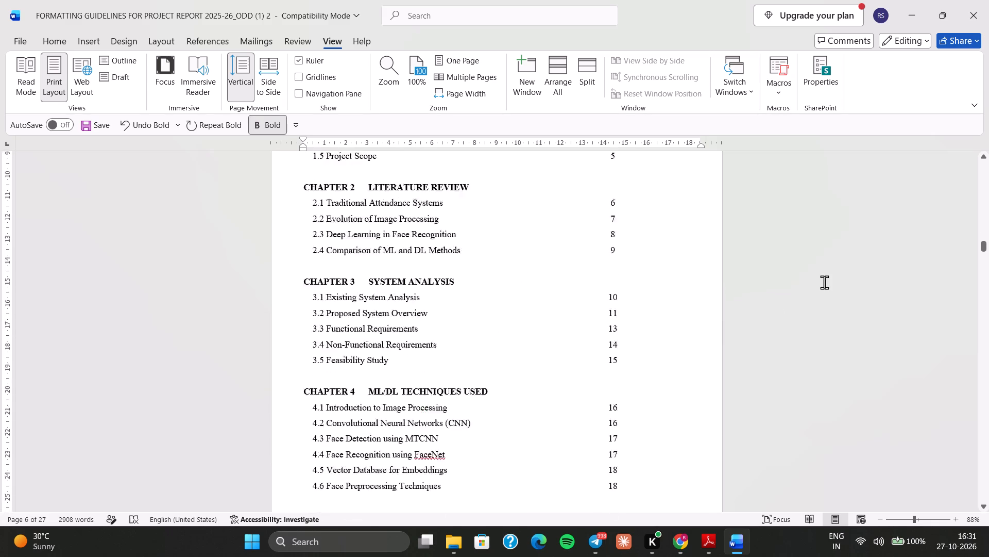
pyautogui.scroll(-3, 824, 282)
pyautogui.scroll(1, 824, 282)
pyautogui.scroll(-2, 824, 282)
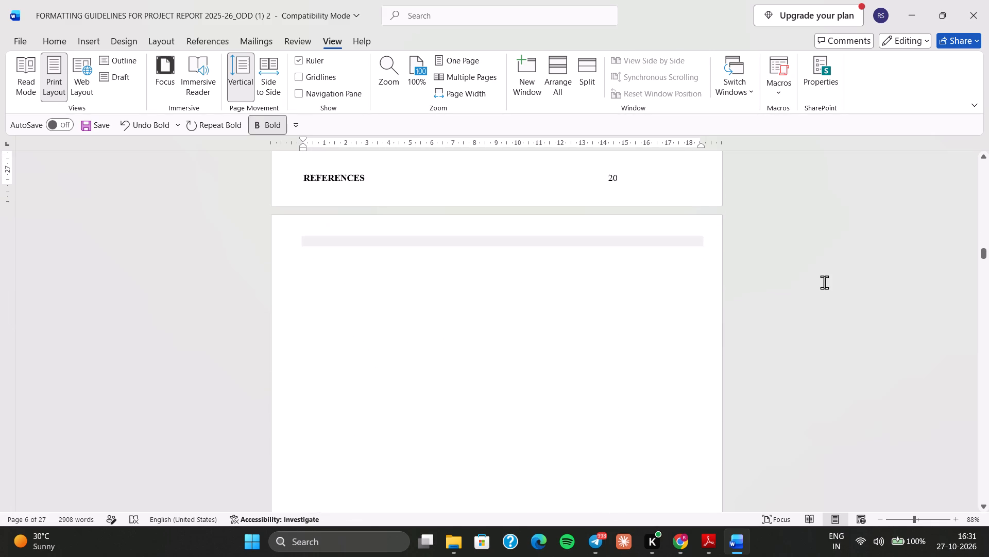
pyautogui.scroll(-2, 824, 282)
pyautogui.keyDown('ctrl'); pyautogui.scroll(-2, 824, 282); pyautogui.keyUp('ctrl')
pyautogui.scroll(2, 824, 282)
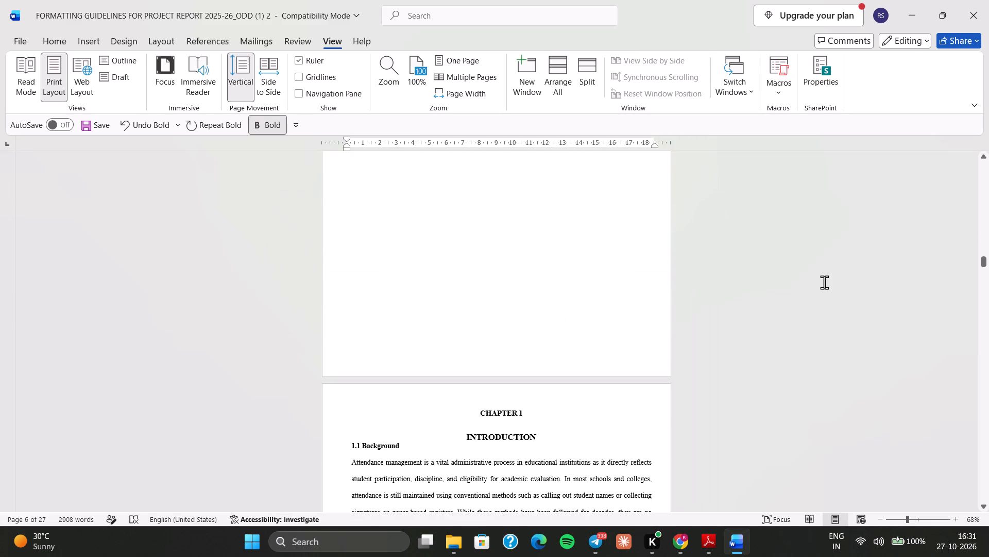
pyautogui.scroll(1, 824, 282)
pyautogui.scroll(-2, 694, 321)
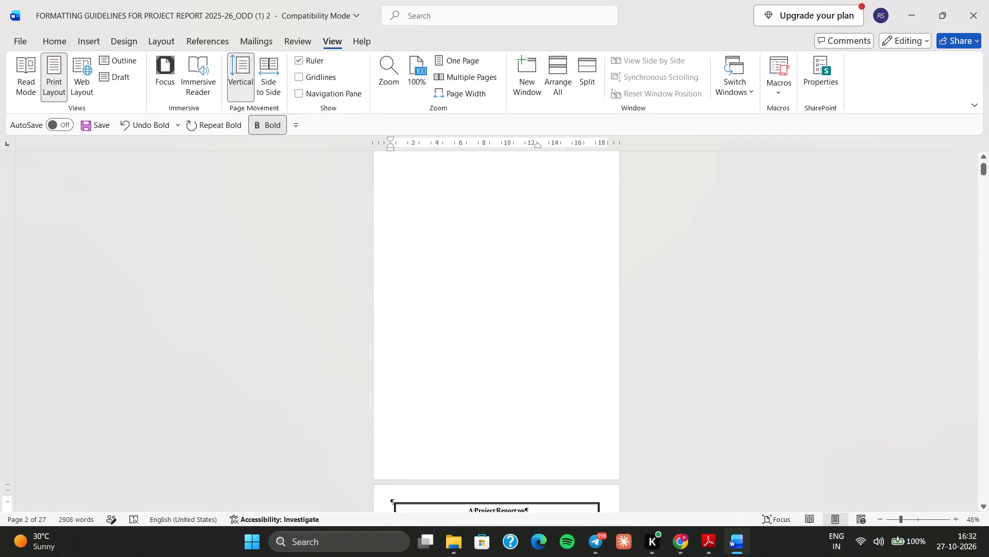
pyautogui.press('BackSpace')
pyautogui.press('BackSpace')
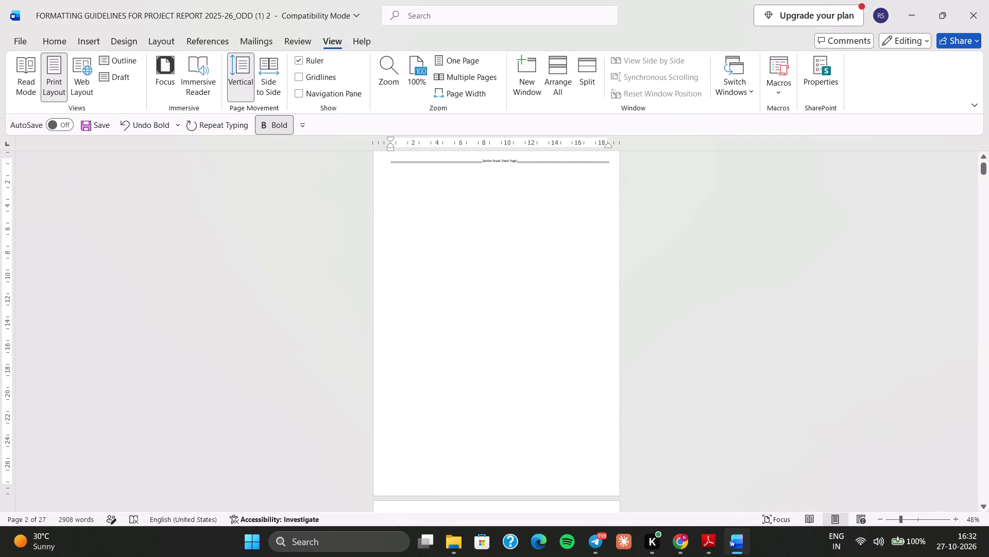
pyautogui.scroll(1, 525, 261)
pyautogui.scroll(1, 490, 165)
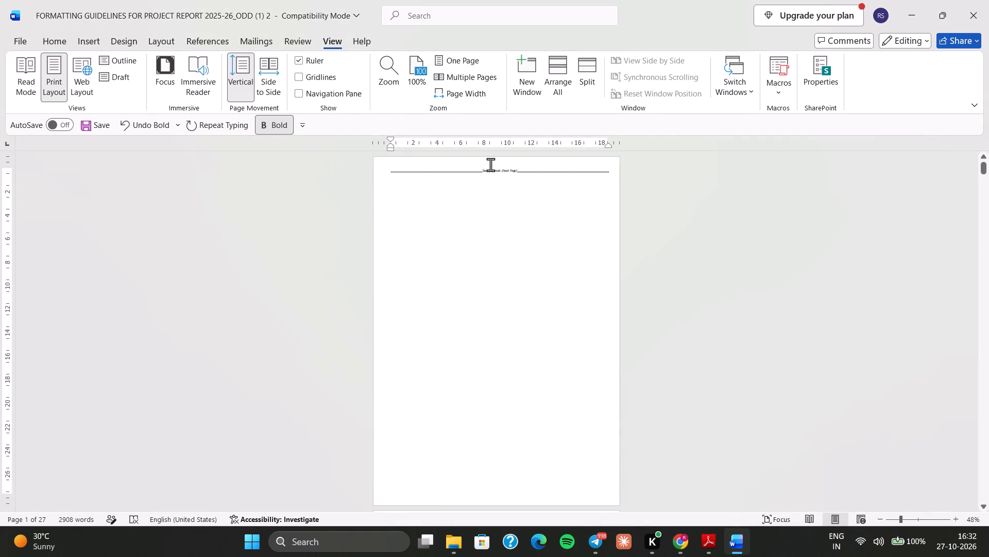
pyautogui.keyDown('ctrl'); pyautogui.scroll(6, 490, 165); pyautogui.keyUp('ctrl')
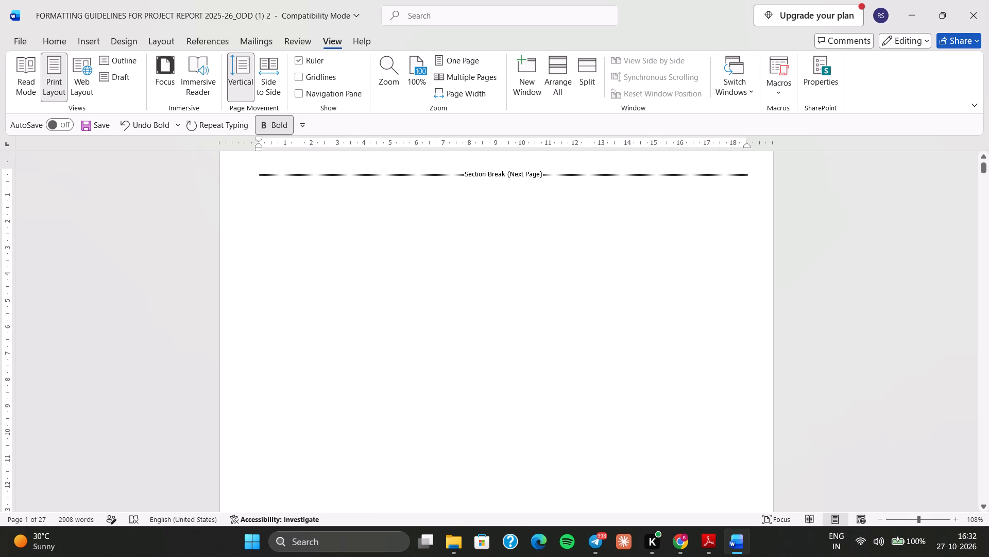
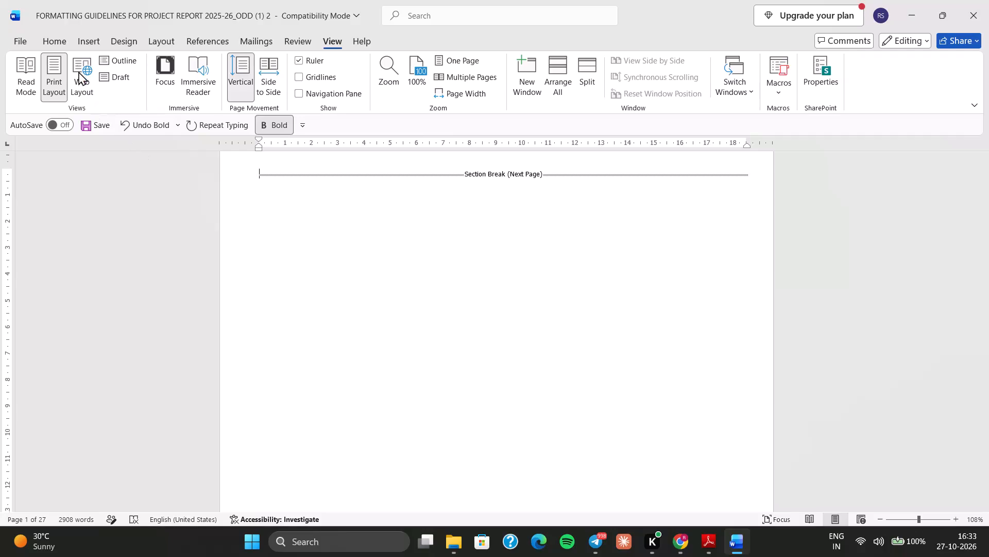
# Show the navigation pane with thumbnails of the report's pages.
pyautogui.click(291, 43)
pyautogui.click(327, 43)
pyautogui.click(297, 93)
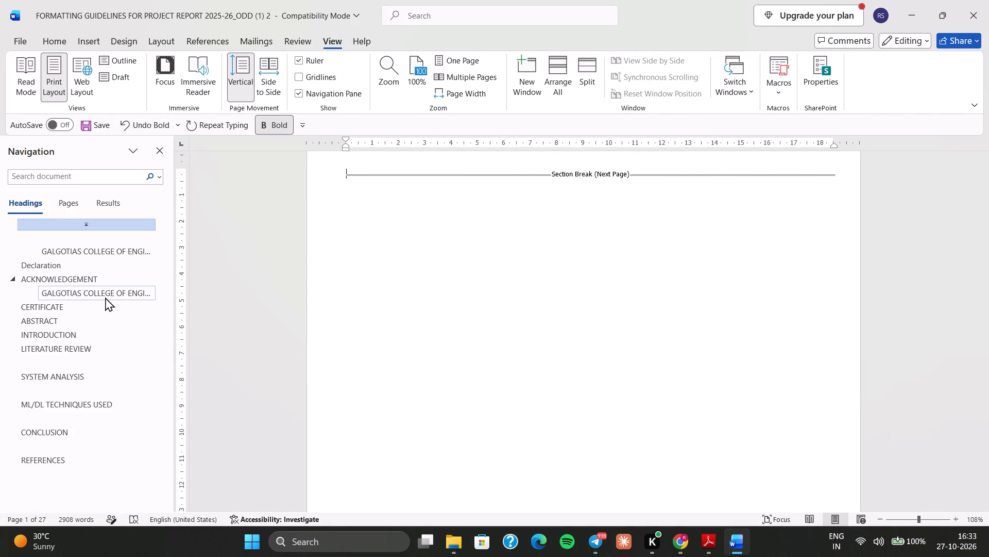
pyautogui.click(65, 200)
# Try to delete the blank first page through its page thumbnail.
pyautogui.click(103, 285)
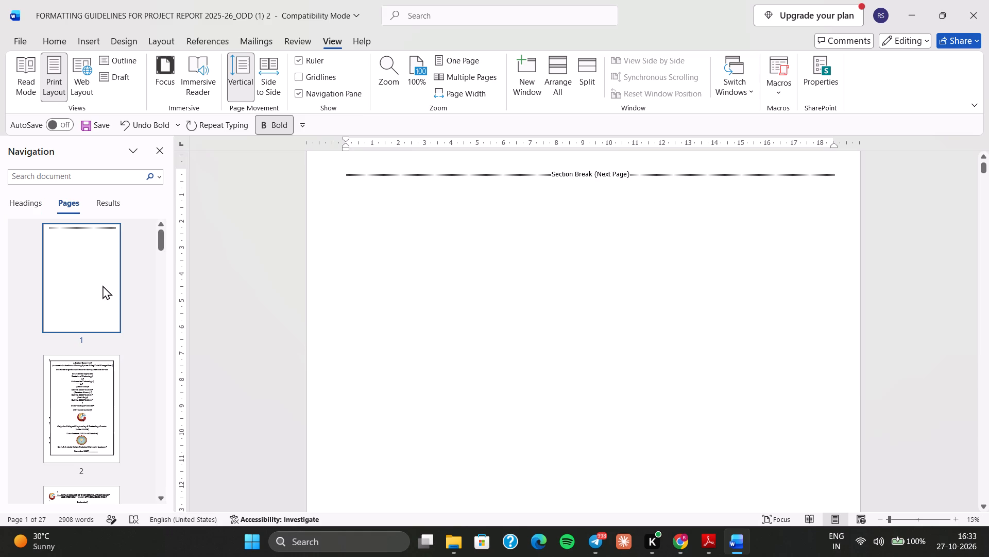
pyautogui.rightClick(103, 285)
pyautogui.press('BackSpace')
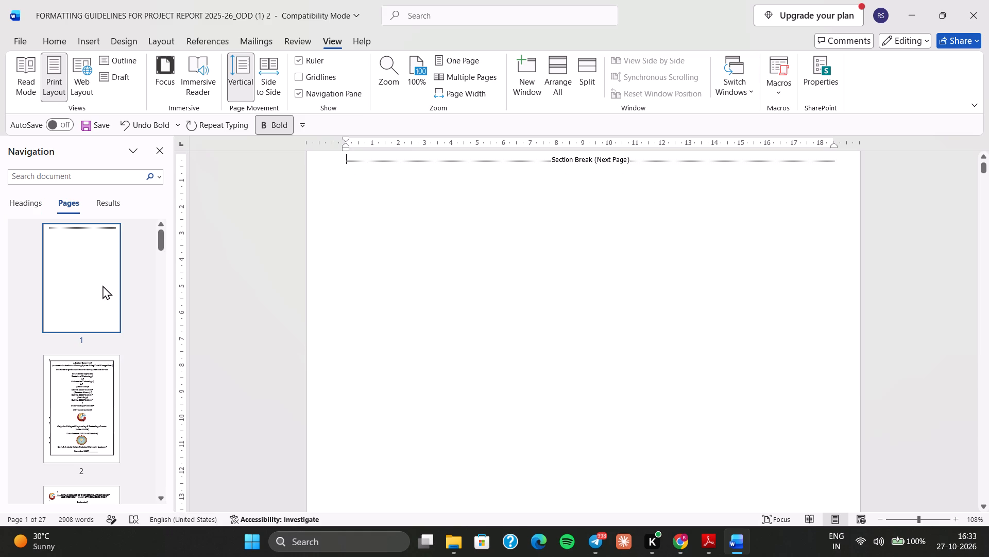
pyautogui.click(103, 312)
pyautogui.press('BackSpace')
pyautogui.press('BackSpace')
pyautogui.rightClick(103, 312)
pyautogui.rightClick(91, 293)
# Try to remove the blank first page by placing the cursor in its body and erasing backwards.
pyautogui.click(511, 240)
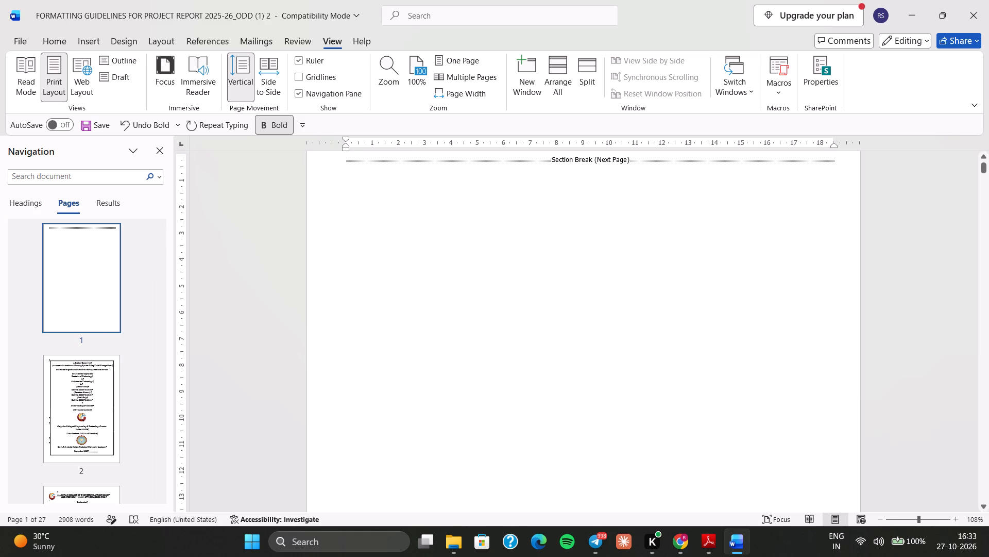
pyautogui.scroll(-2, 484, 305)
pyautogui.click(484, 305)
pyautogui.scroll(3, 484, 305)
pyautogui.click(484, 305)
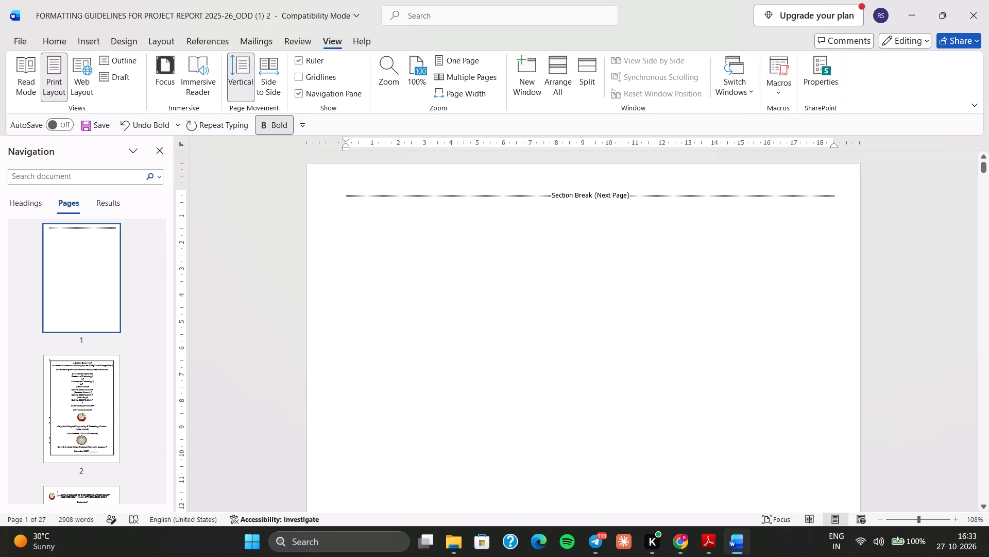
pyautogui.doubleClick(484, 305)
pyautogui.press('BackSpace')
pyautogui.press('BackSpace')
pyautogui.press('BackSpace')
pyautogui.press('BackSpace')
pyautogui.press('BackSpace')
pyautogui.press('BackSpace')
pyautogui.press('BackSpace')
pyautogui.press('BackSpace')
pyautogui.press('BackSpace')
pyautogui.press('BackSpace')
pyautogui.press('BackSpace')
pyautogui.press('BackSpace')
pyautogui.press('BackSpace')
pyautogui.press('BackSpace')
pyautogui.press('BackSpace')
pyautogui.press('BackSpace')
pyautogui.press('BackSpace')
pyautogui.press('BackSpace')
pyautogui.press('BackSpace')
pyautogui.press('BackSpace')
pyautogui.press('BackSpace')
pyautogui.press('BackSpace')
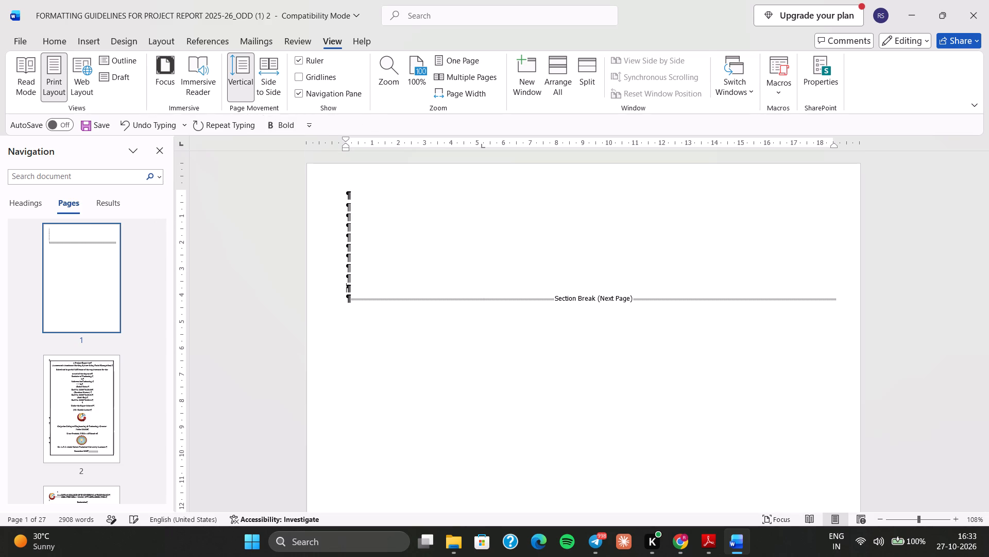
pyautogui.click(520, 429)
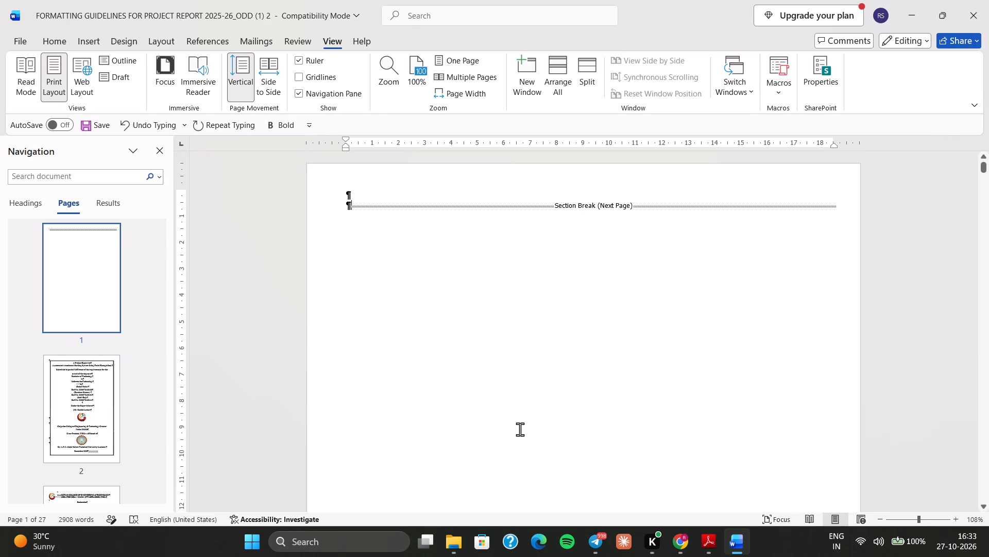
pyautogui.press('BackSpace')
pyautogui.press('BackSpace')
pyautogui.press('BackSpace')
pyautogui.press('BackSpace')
# Hide the formatting marks in the report.
pyautogui.scroll(-2, 520, 429)
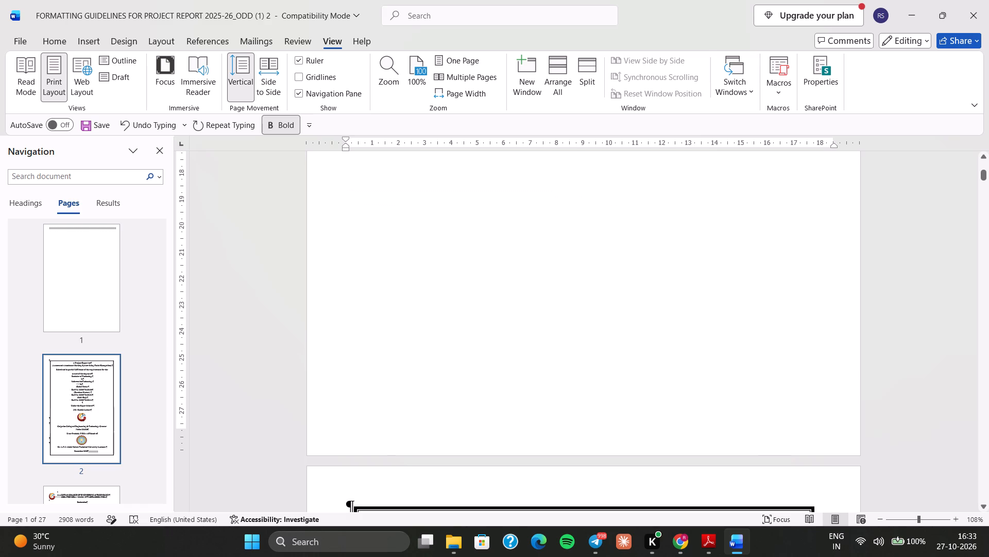
pyautogui.scroll(3, 520, 429)
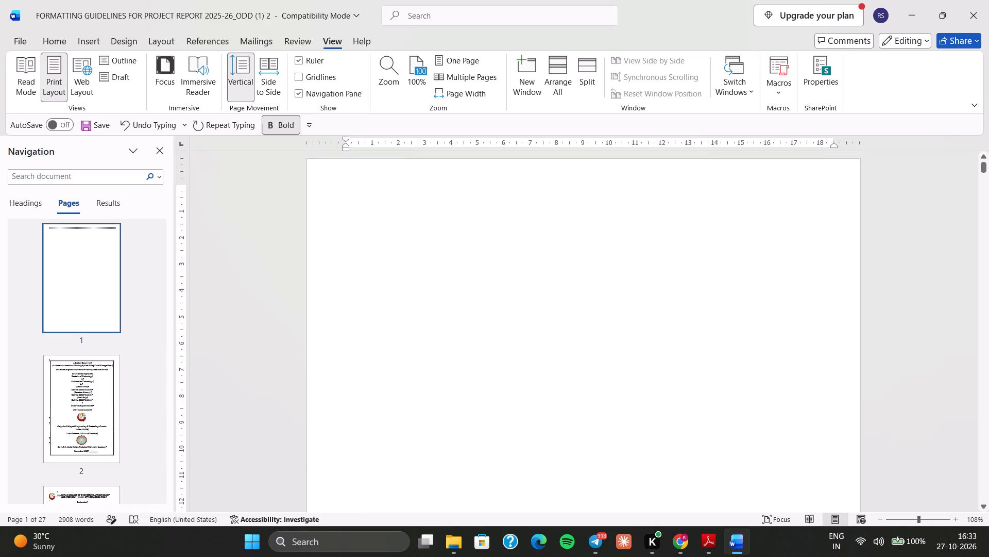
pyautogui.scroll(1, 520, 429)
pyautogui.click(555, 396)
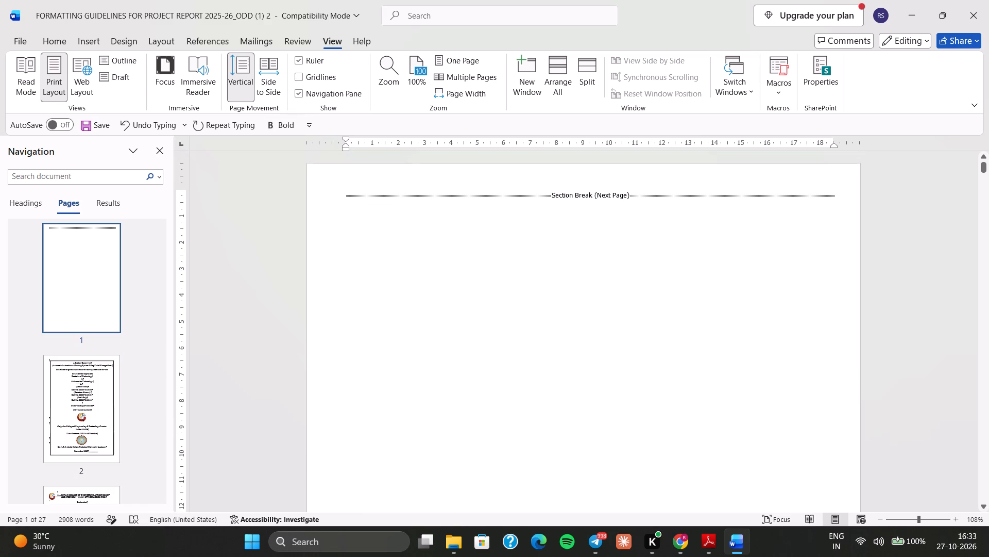
pyautogui.hotkey('ctrl', 'shift', '8')
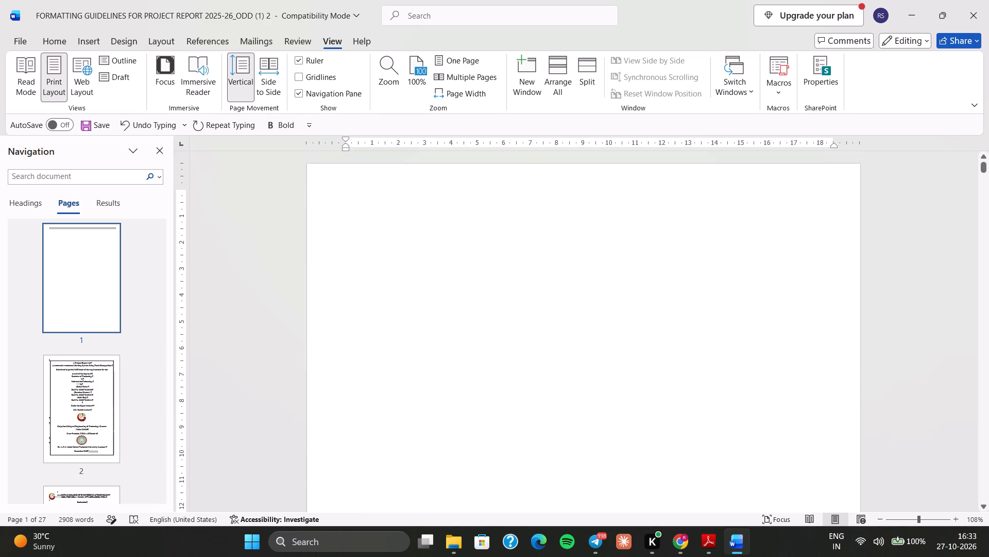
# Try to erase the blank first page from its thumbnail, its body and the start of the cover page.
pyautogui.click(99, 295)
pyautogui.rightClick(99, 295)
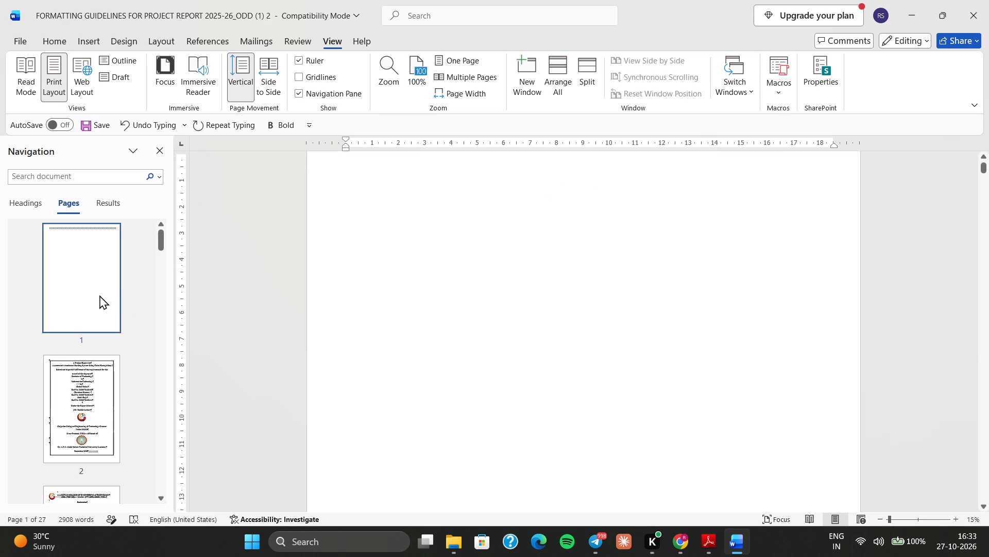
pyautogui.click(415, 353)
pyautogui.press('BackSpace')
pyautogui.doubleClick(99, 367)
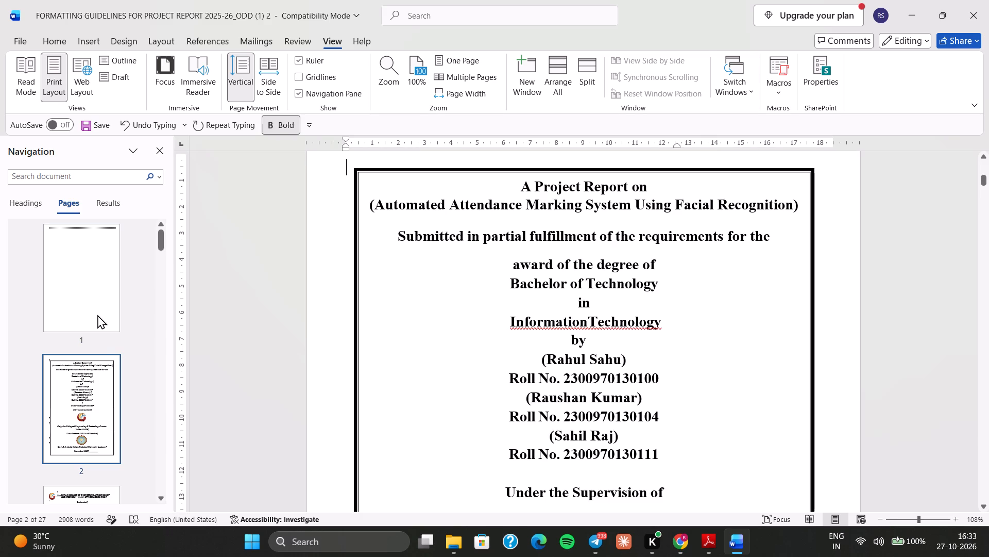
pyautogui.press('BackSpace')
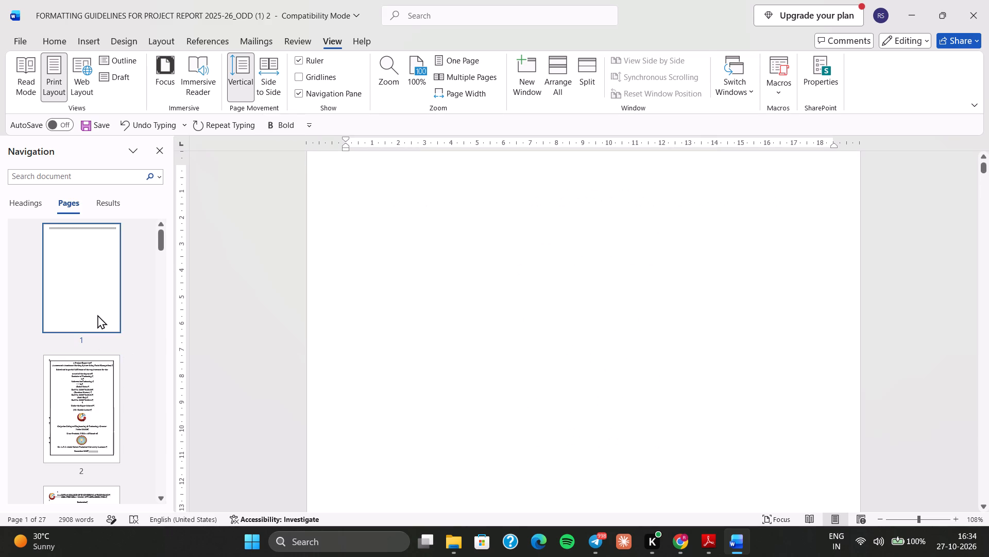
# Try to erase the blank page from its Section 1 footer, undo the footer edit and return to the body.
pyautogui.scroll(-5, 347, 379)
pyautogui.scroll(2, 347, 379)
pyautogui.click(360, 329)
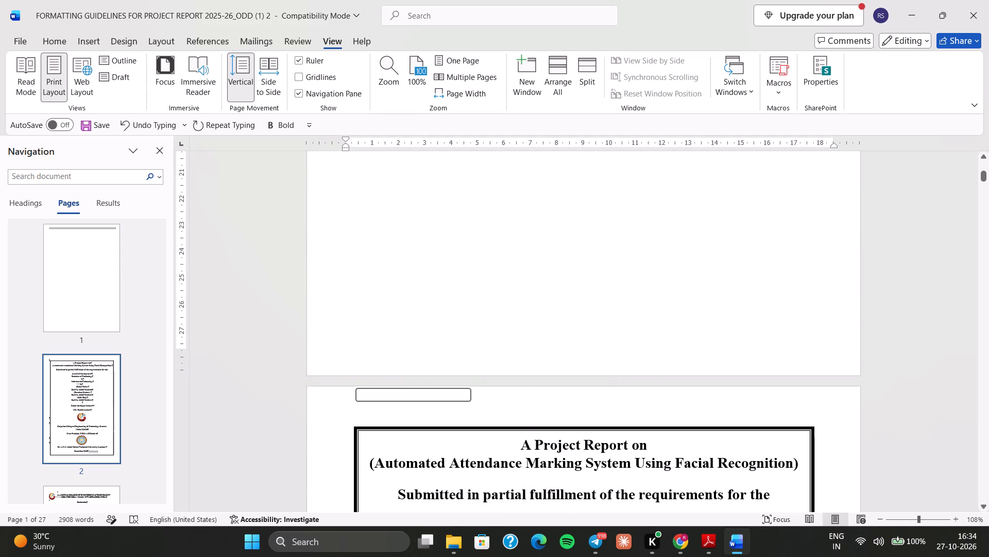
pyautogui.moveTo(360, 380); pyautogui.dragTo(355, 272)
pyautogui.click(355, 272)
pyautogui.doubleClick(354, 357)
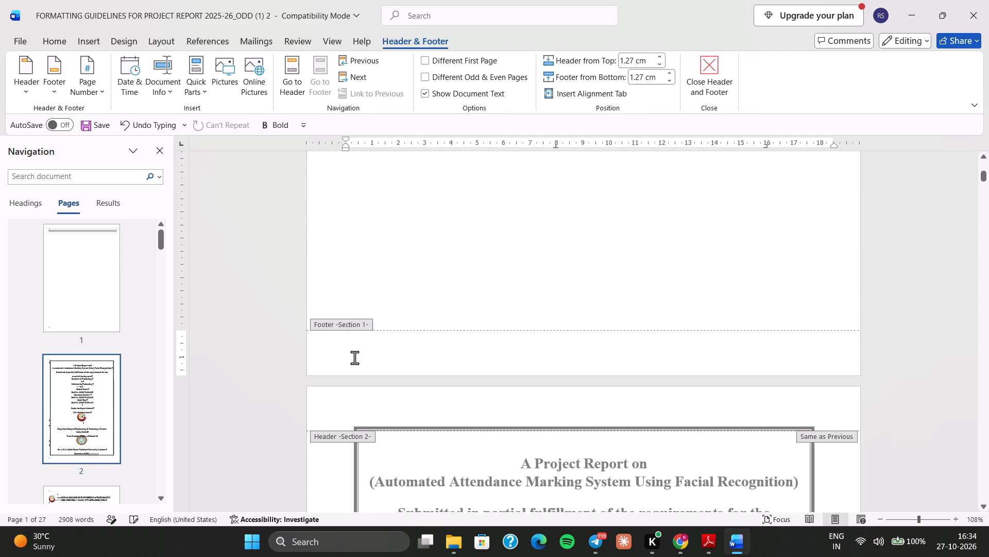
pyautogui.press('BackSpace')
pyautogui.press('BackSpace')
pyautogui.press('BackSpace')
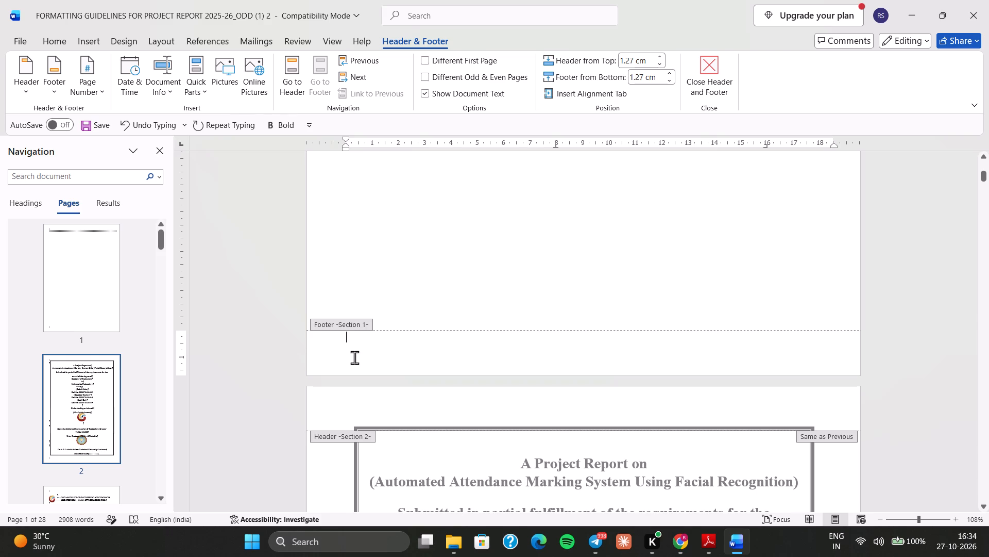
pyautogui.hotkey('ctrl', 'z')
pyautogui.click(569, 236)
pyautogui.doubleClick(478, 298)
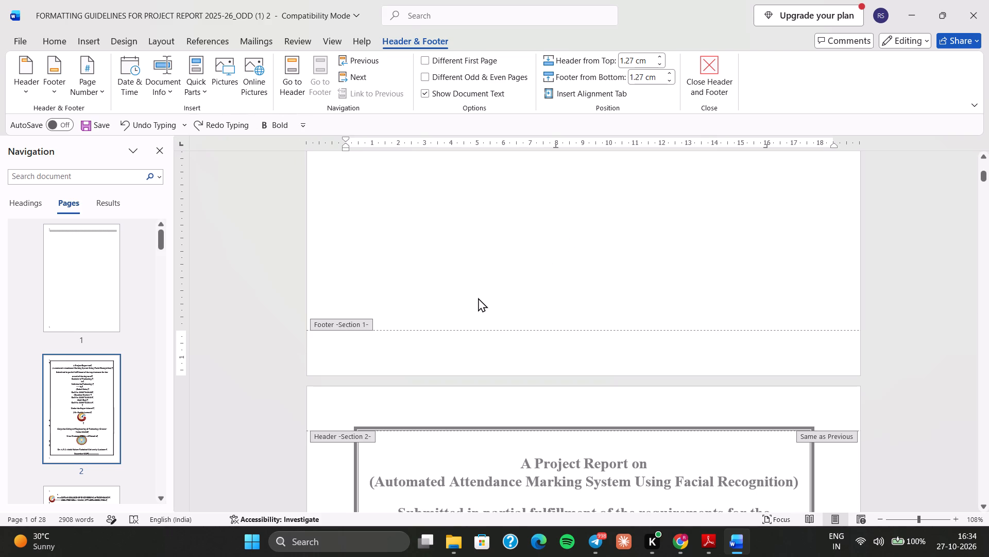
# Delete the blank first page so that the report starts with the cover page.
pyautogui.scroll(-1, 267, 231)
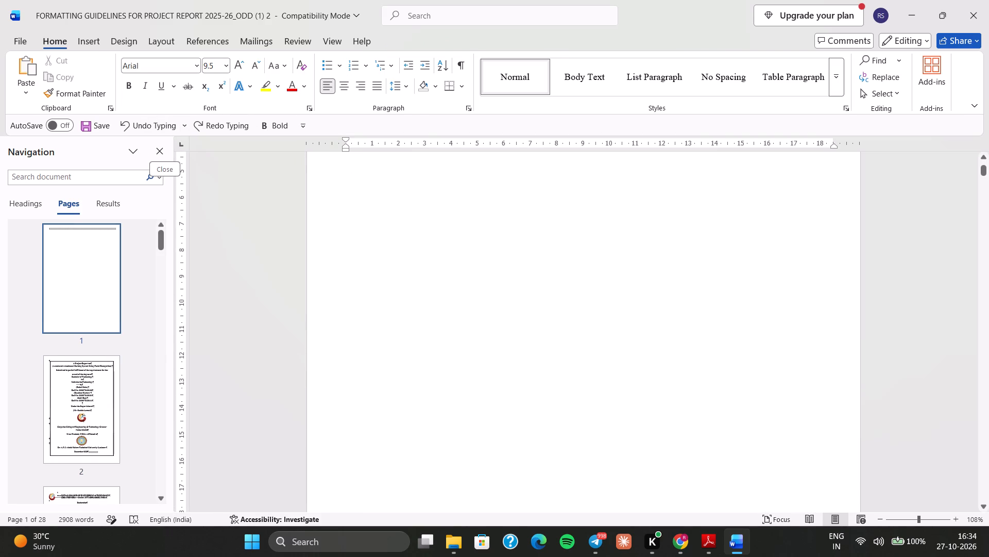
pyautogui.scroll(-8, 343, 342)
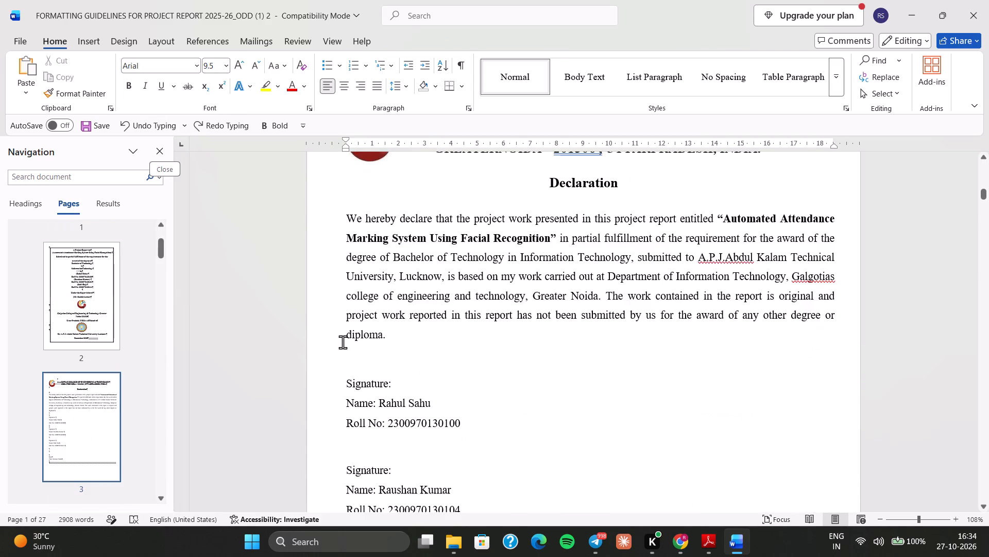
pyautogui.scroll(5, 343, 342)
pyautogui.scroll(-1, 467, 290)
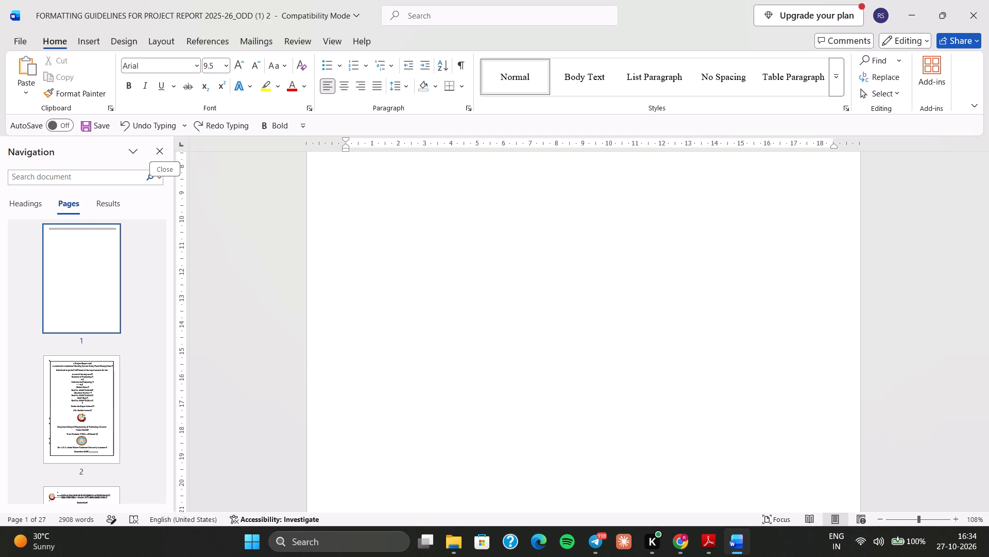
pyautogui.click(60, 276)
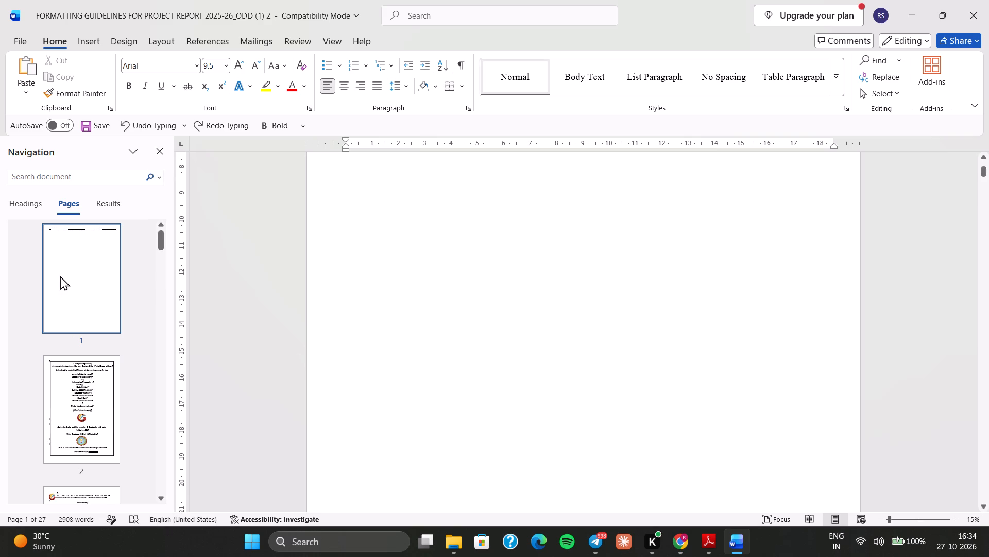
pyautogui.press('Delete')
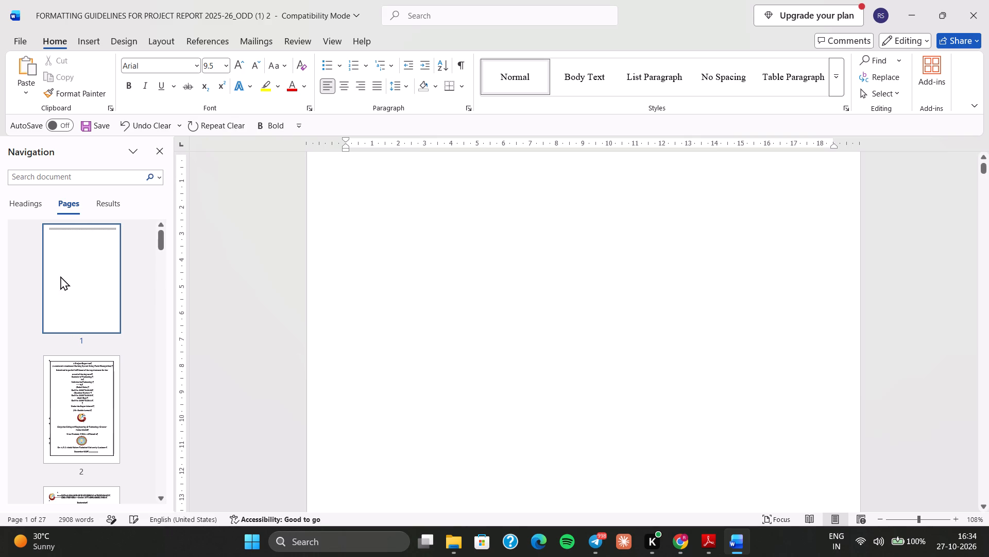
pyautogui.click(94, 305)
pyautogui.press('Delete')
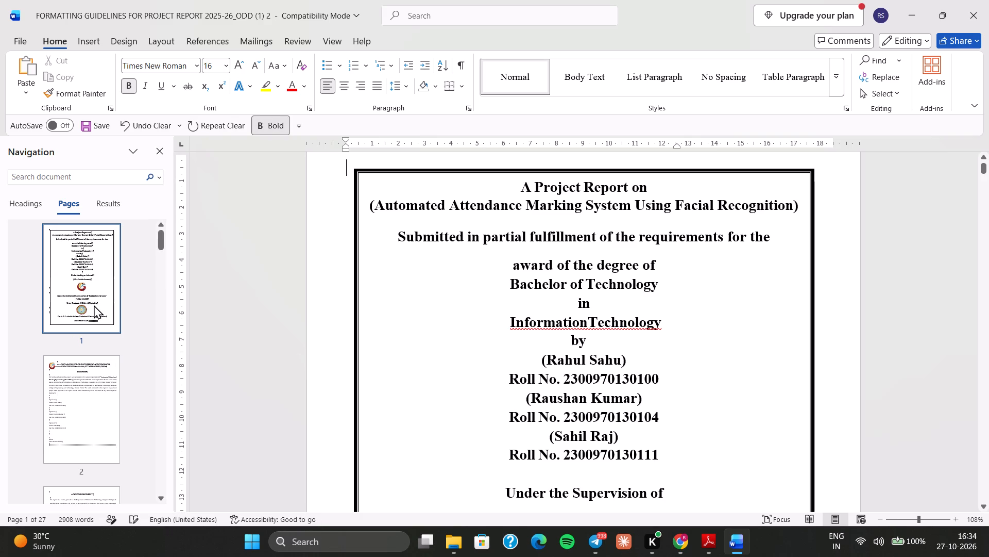
# Look through the cover, acknowledgement and certificate pages and the page thumbnails to check the layout and remaining blank pages.
pyautogui.scroll(-1, 284, 347)
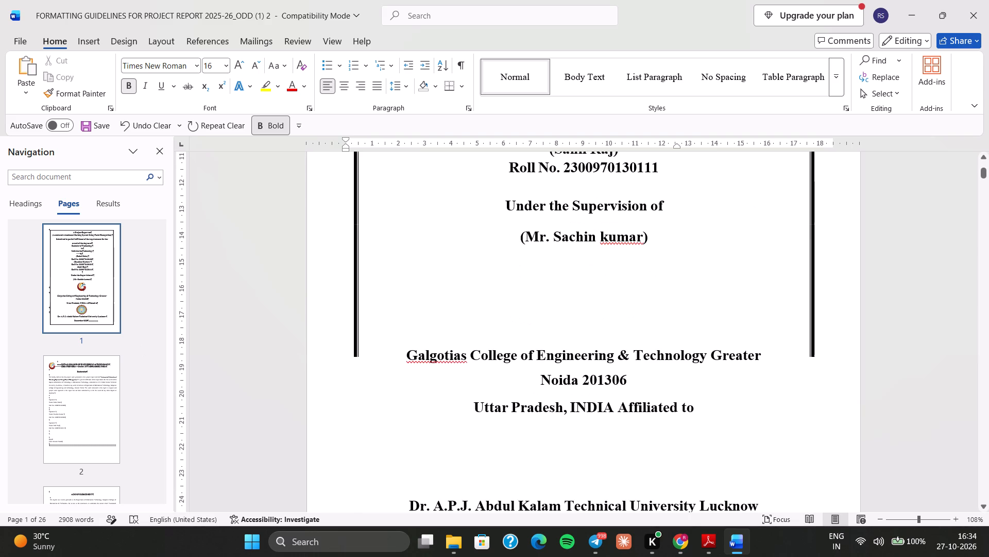
pyautogui.scroll(-2, 90, 352)
pyautogui.scroll(1, 90, 352)
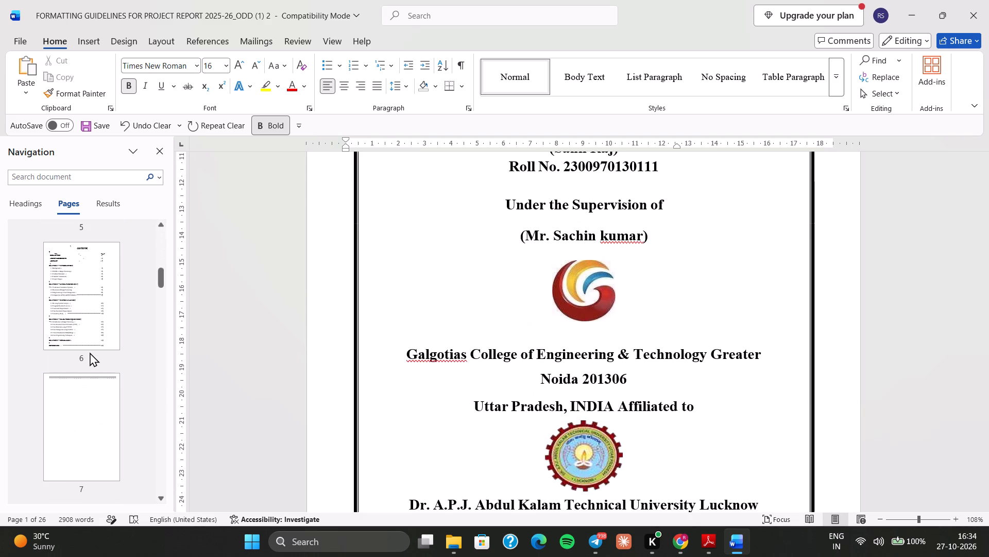
pyautogui.scroll(1, 90, 352)
pyautogui.click(335, 325)
pyautogui.scroll(-7, 607, 374)
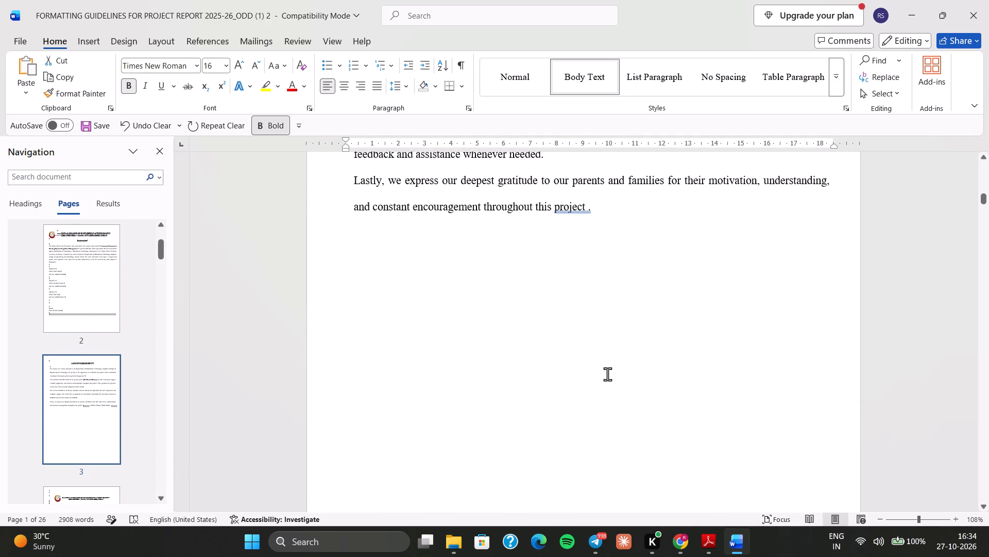
pyautogui.scroll(1, 607, 374)
pyautogui.scroll(-2, 607, 374)
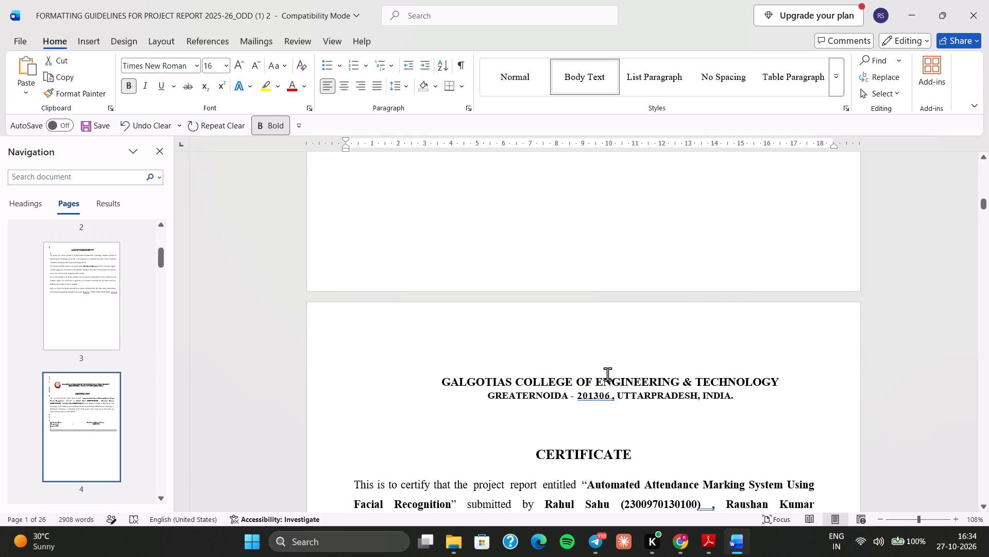
pyautogui.scroll(1, 607, 374)
# Close the navigation pane and go back to the cover page.
pyautogui.click(252, 309)
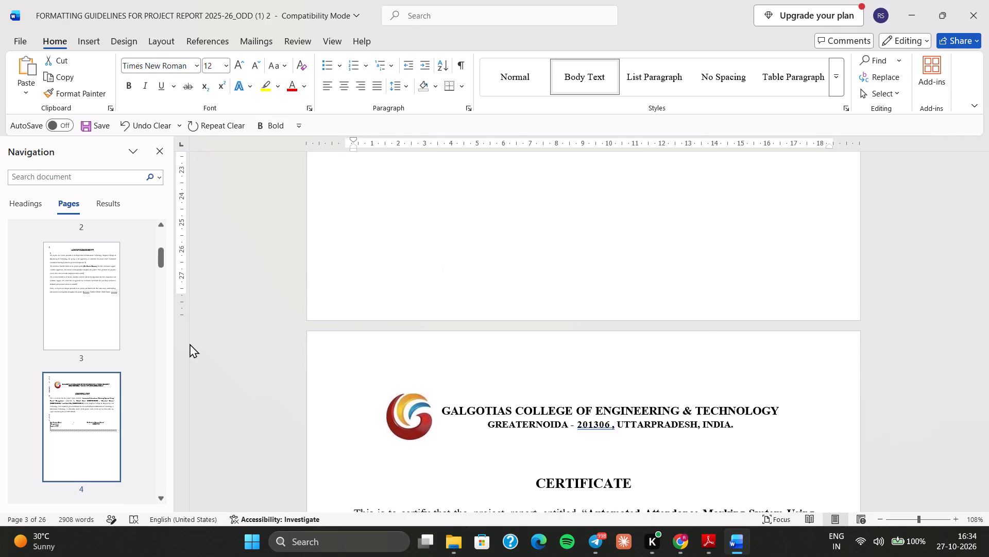
pyautogui.click(159, 152)
pyautogui.scroll(20, 564, 303)
pyautogui.scroll(3, 564, 303)
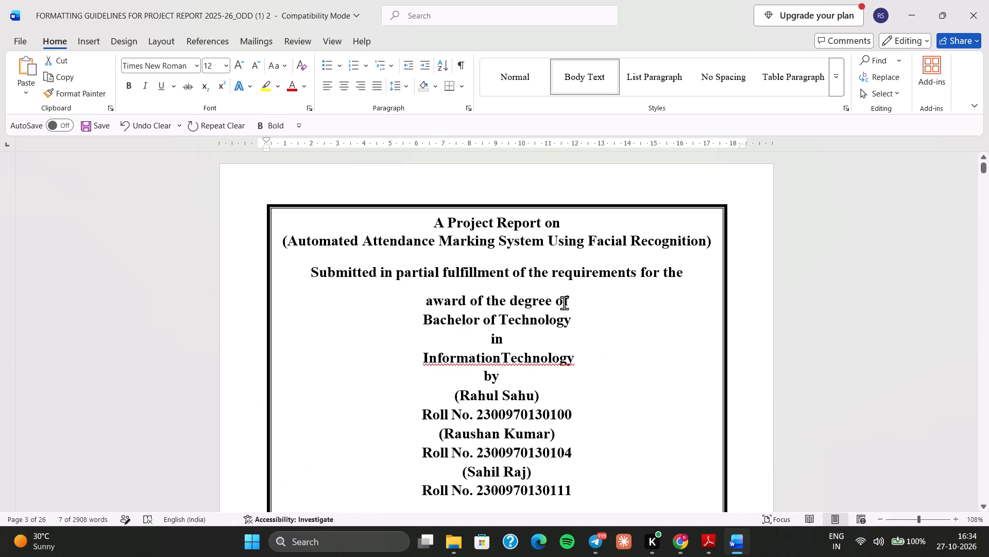
# Look through the front matter from the cover to the page after the contents for remaining blank pages.
pyautogui.doubleClick(988, 313)
pyautogui.keyDown('ctrl'); pyautogui.scroll(-12, 743, 314); pyautogui.keyUp('ctrl')
pyautogui.scroll(1, 743, 314)
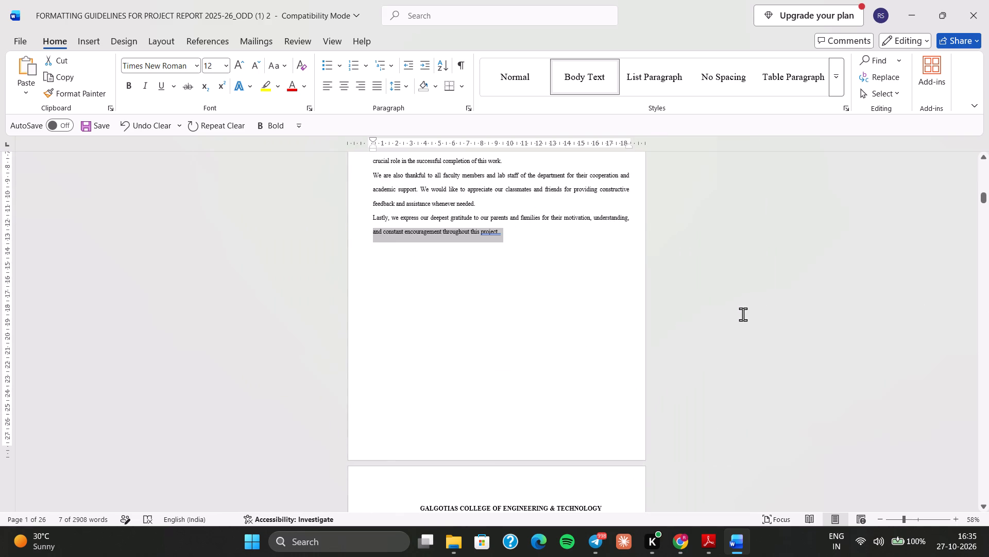
pyautogui.scroll(1, 743, 314)
pyautogui.click(513, 368)
pyautogui.scroll(-4, 513, 368)
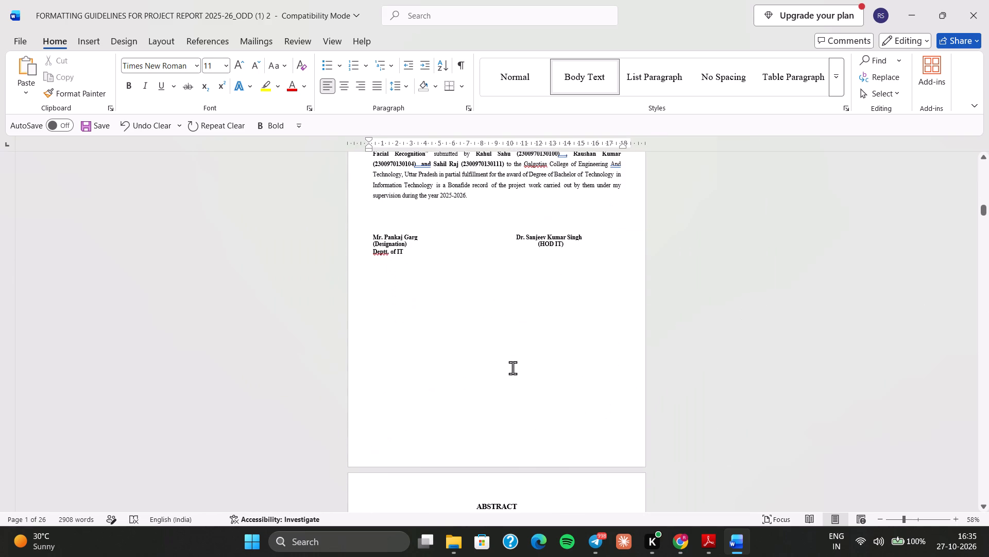
pyautogui.scroll(-6, 513, 368)
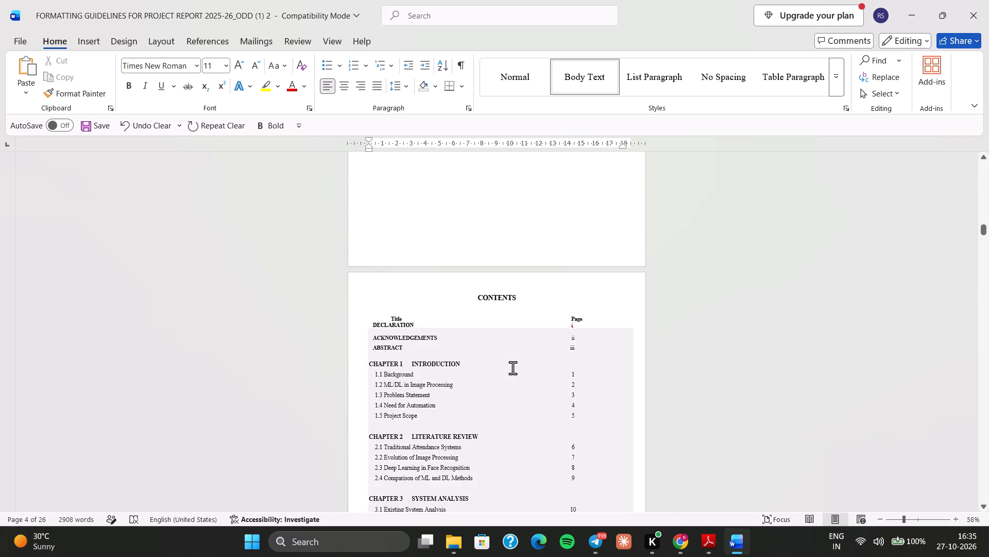
pyautogui.scroll(-3, 513, 368)
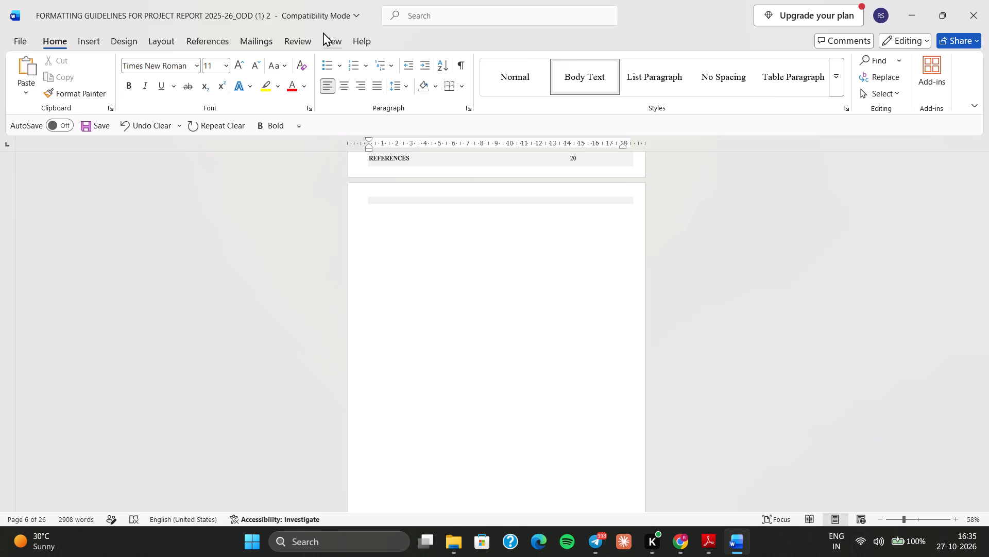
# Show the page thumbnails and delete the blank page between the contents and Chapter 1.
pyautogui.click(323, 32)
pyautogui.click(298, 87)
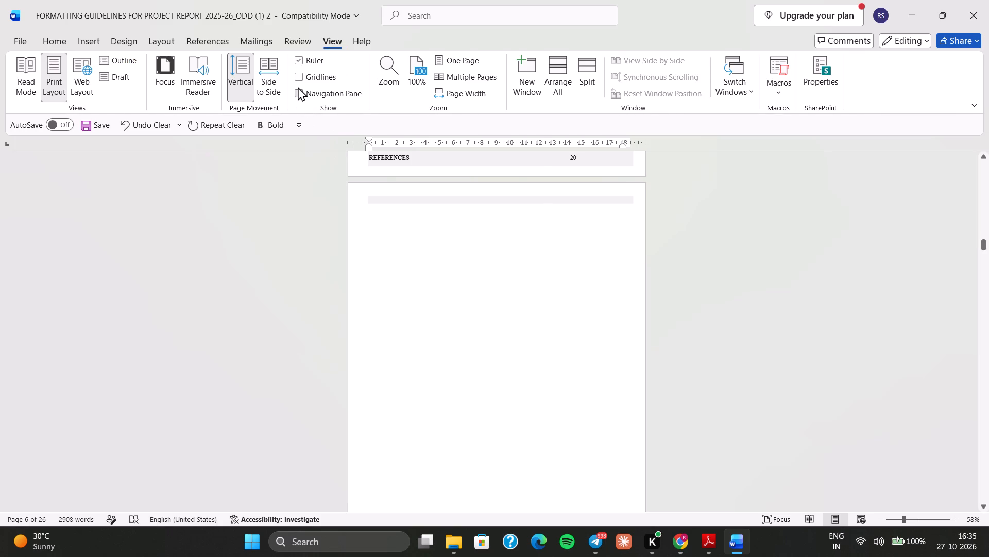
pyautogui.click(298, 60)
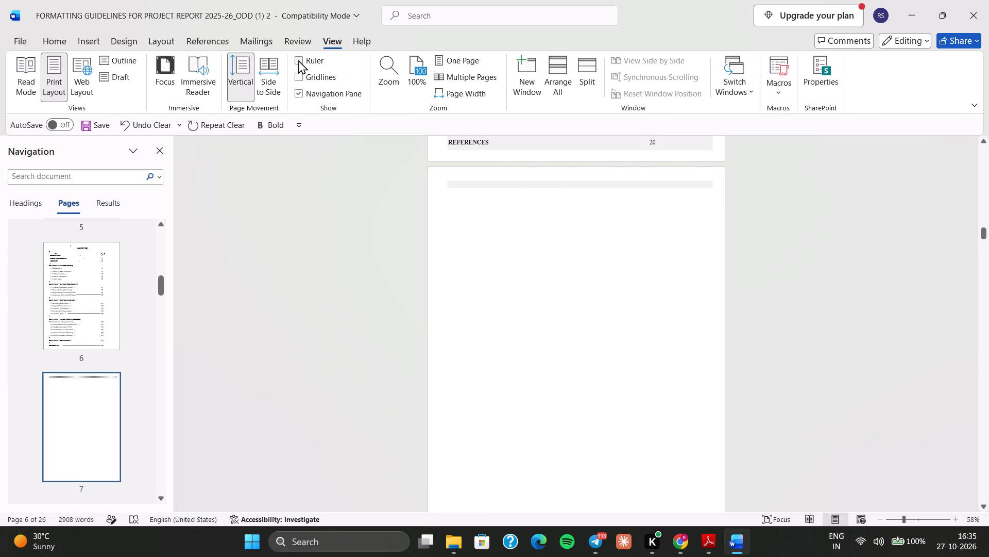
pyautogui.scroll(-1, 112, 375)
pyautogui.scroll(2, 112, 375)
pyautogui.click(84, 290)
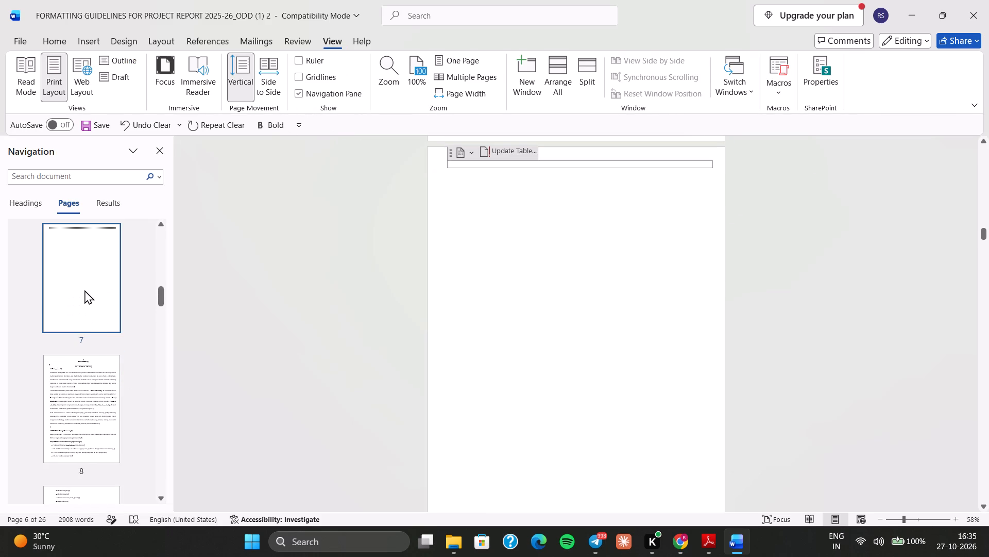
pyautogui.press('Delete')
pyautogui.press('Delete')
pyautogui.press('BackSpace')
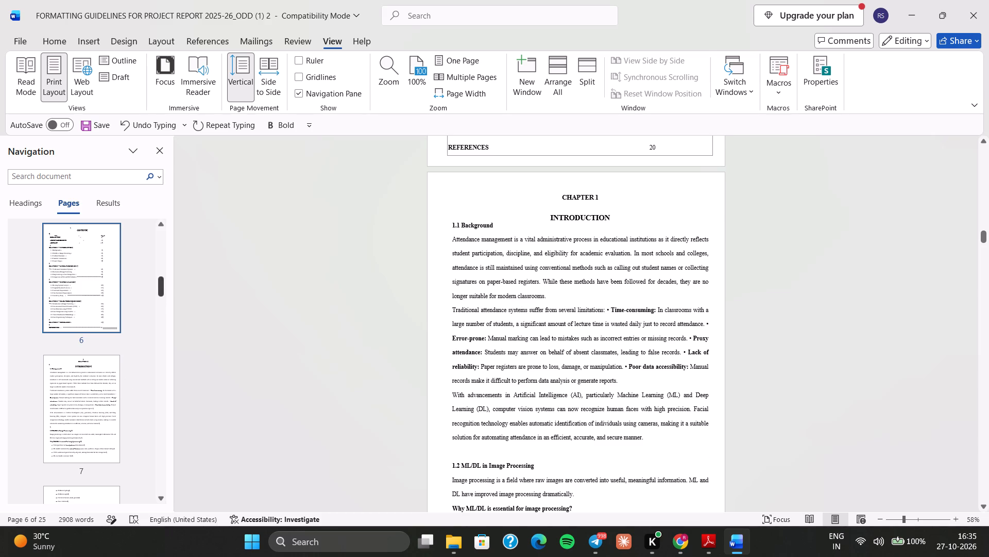
# Look through the report from the end of the contents to the references for further blank pages.
pyautogui.scroll(2, 357, 274)
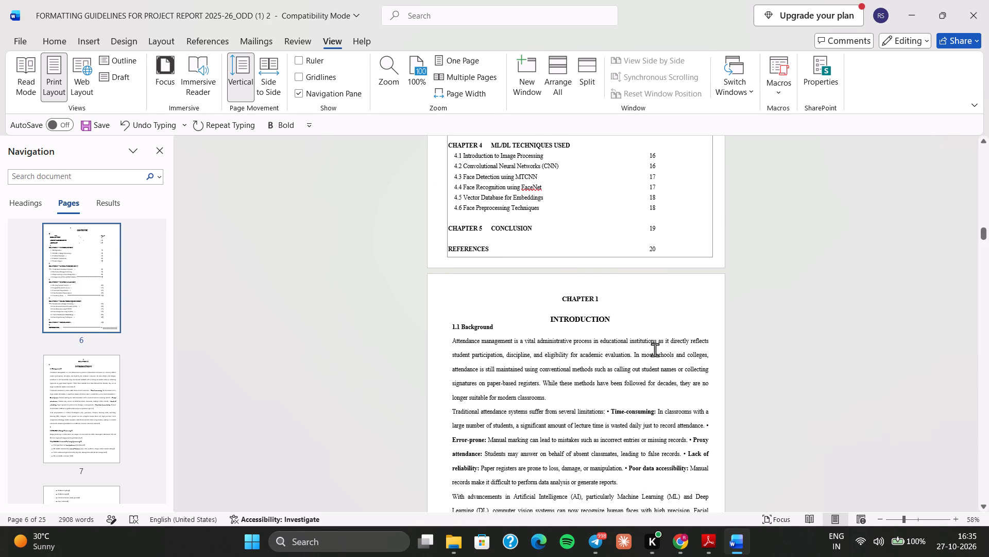
pyautogui.click(786, 321)
pyautogui.scroll(-1, 742, 325)
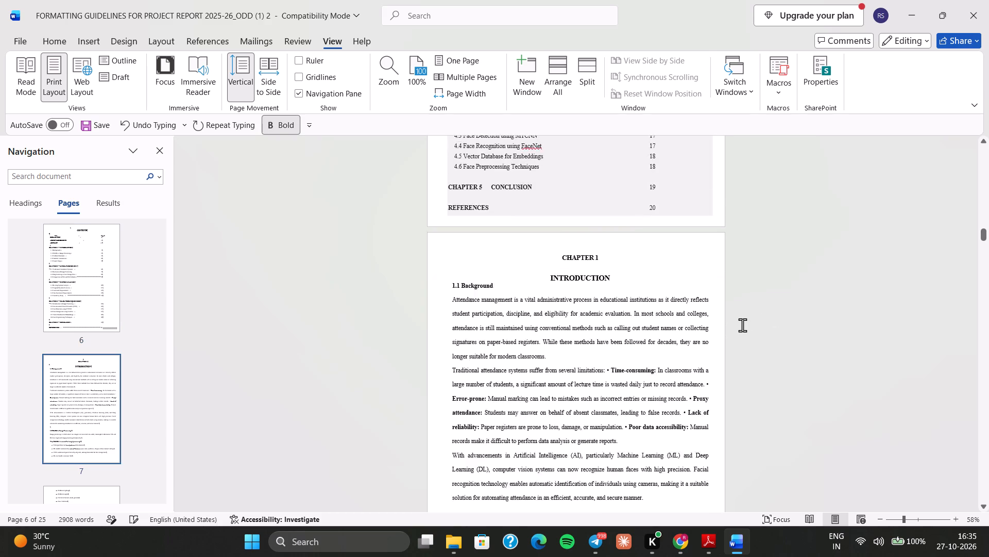
pyautogui.scroll(-2, 742, 325)
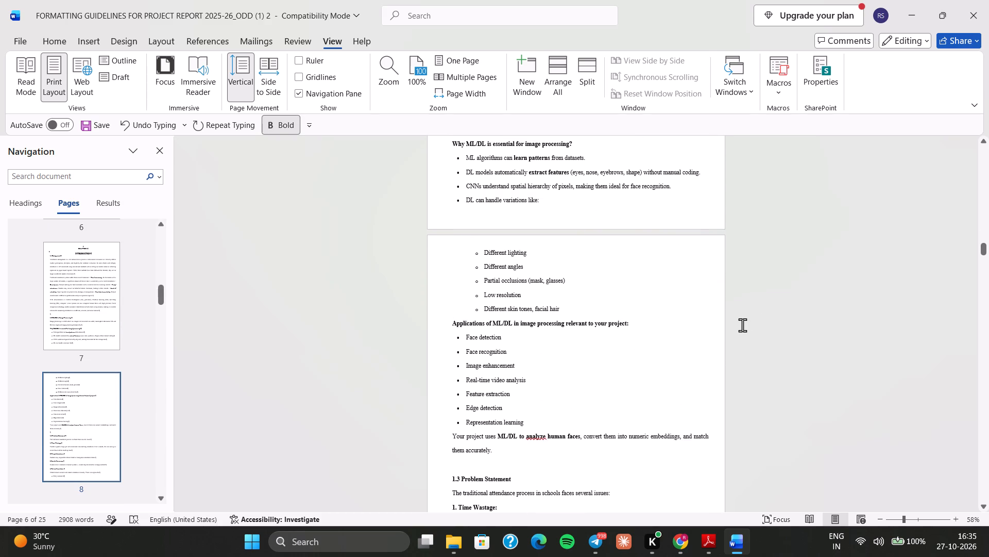
pyautogui.scroll(-5, 641, 321)
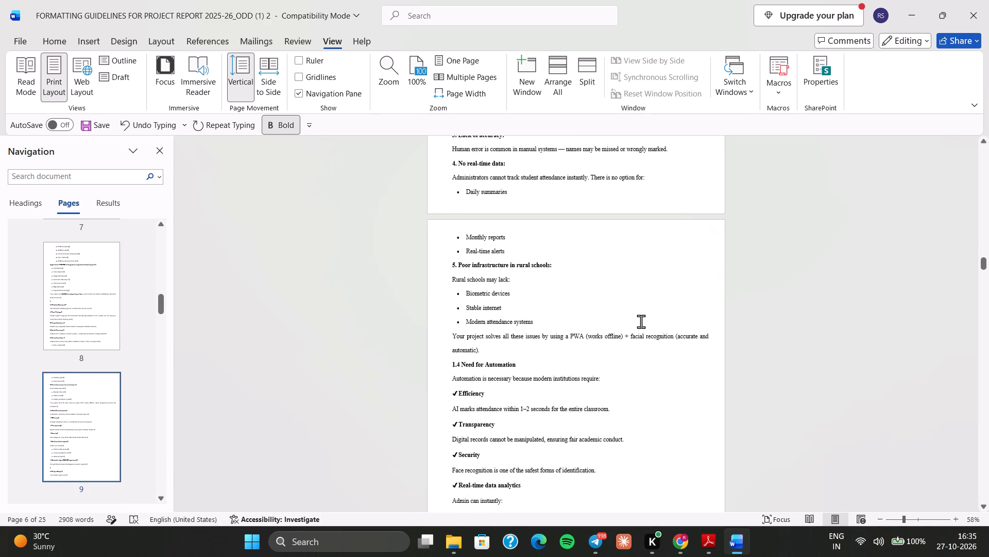
pyautogui.scroll(-8, 641, 321)
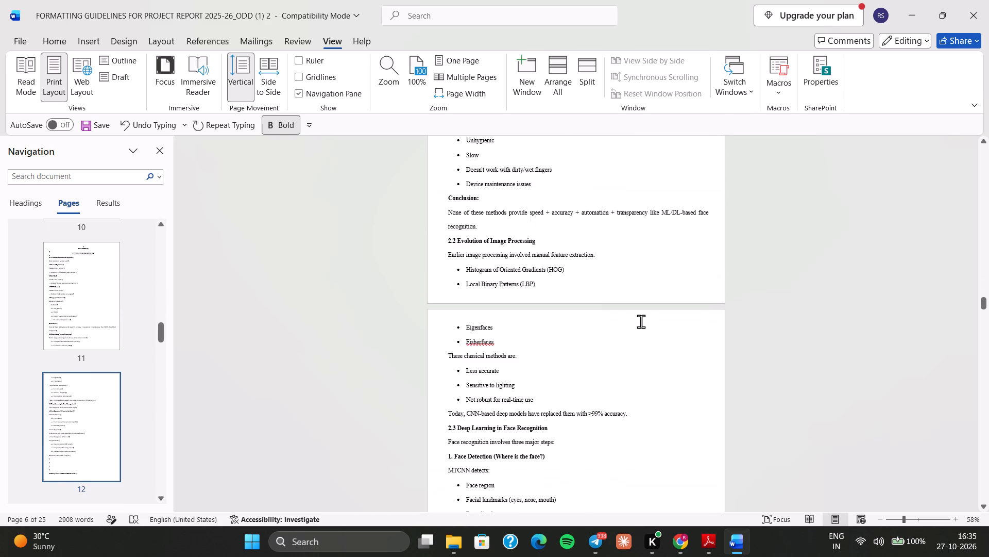
pyautogui.scroll(-7, 641, 321)
pyautogui.scroll(2, 641, 321)
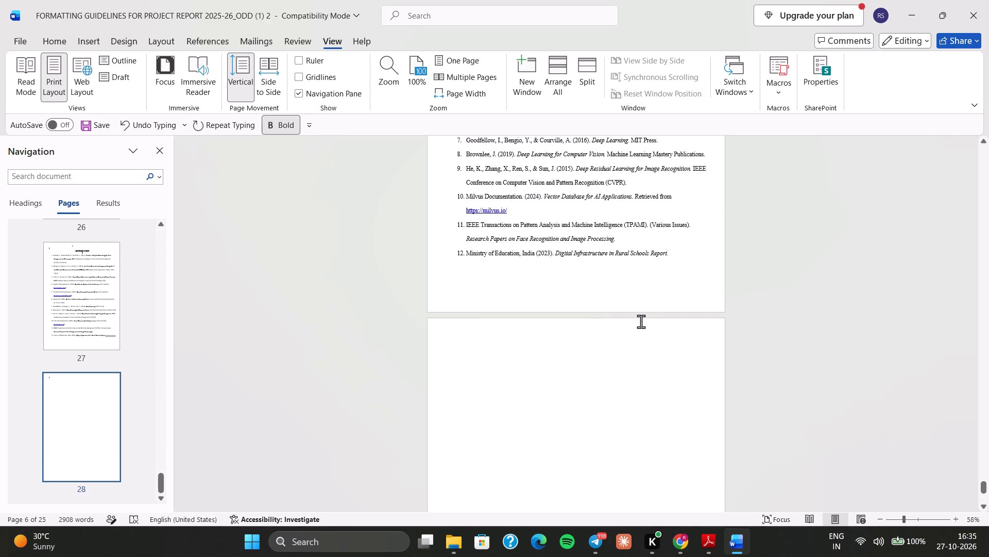
pyautogui.scroll(1, 641, 321)
pyautogui.scroll(-1, 641, 321)
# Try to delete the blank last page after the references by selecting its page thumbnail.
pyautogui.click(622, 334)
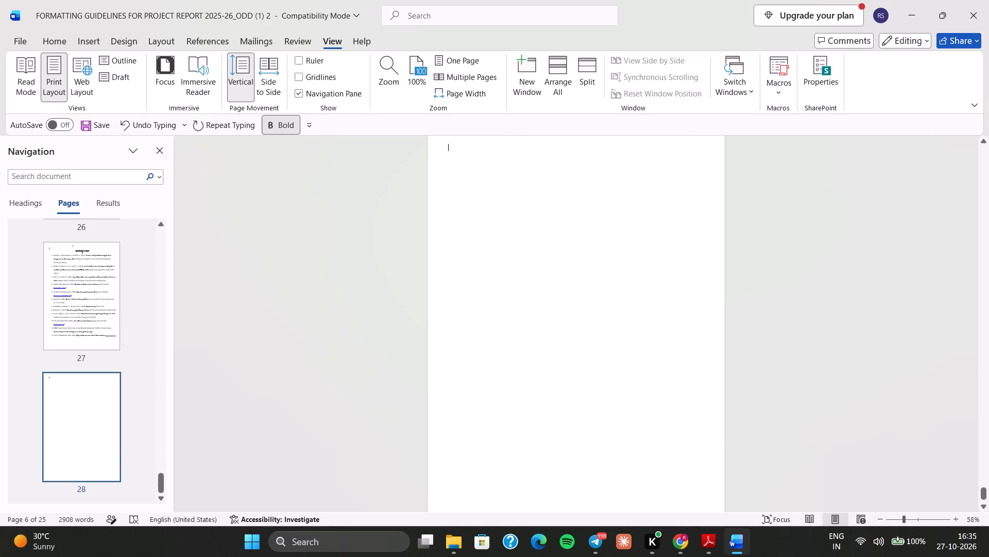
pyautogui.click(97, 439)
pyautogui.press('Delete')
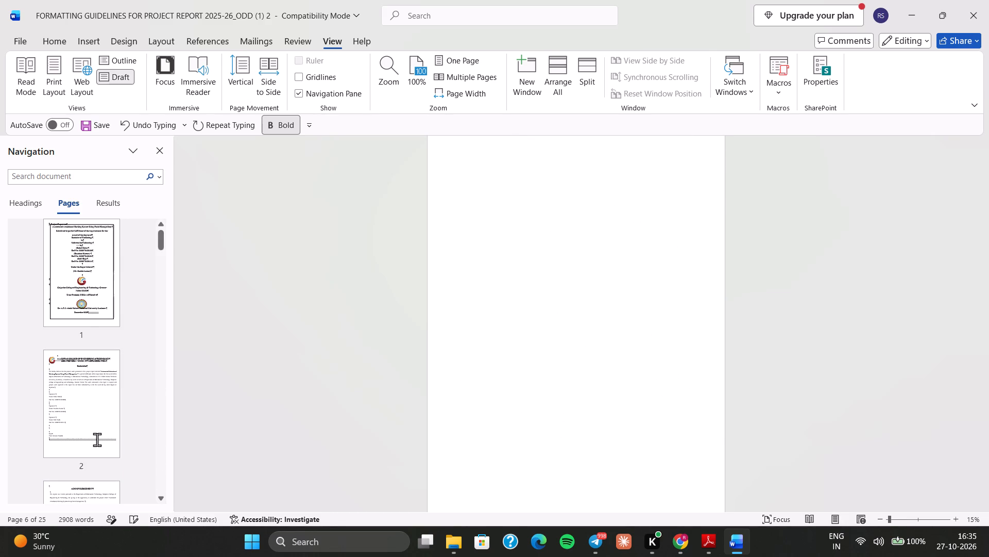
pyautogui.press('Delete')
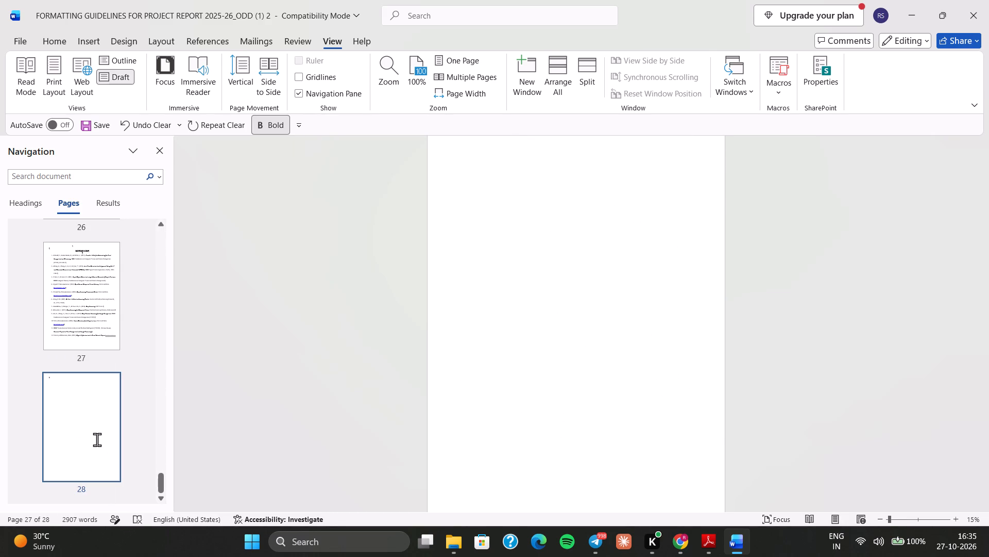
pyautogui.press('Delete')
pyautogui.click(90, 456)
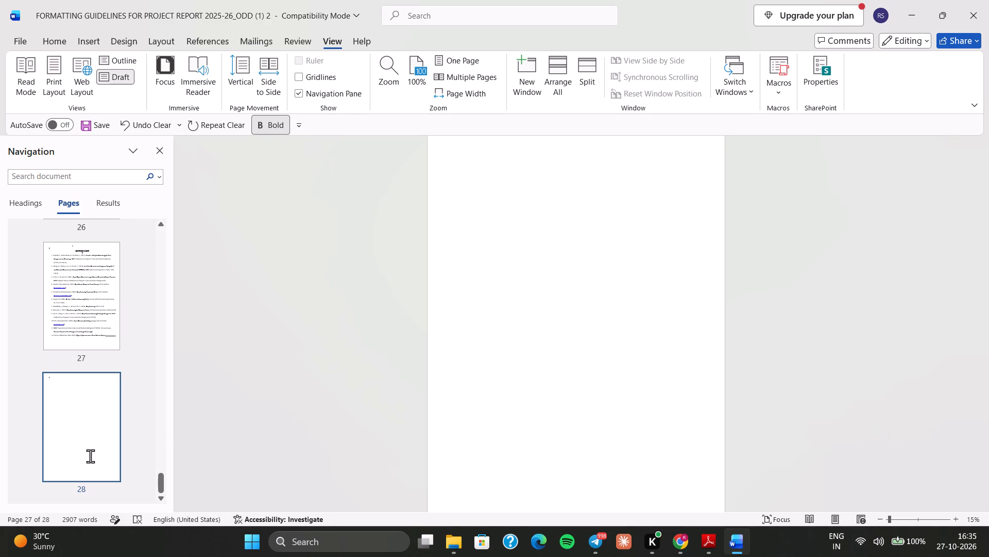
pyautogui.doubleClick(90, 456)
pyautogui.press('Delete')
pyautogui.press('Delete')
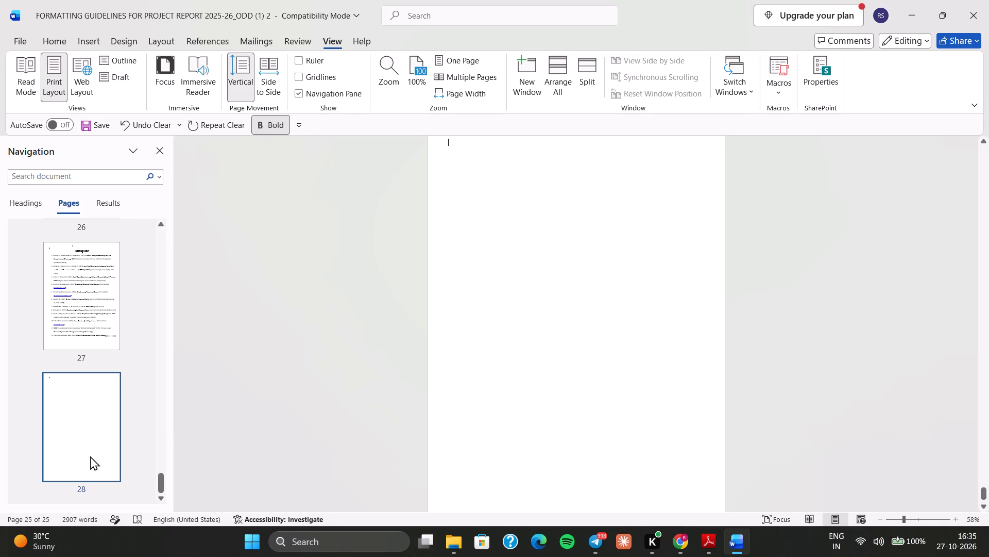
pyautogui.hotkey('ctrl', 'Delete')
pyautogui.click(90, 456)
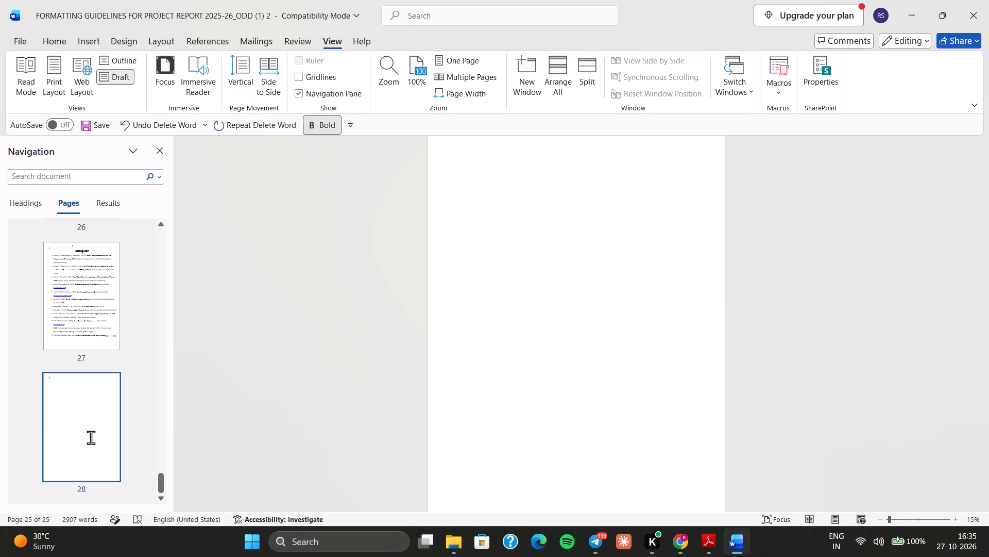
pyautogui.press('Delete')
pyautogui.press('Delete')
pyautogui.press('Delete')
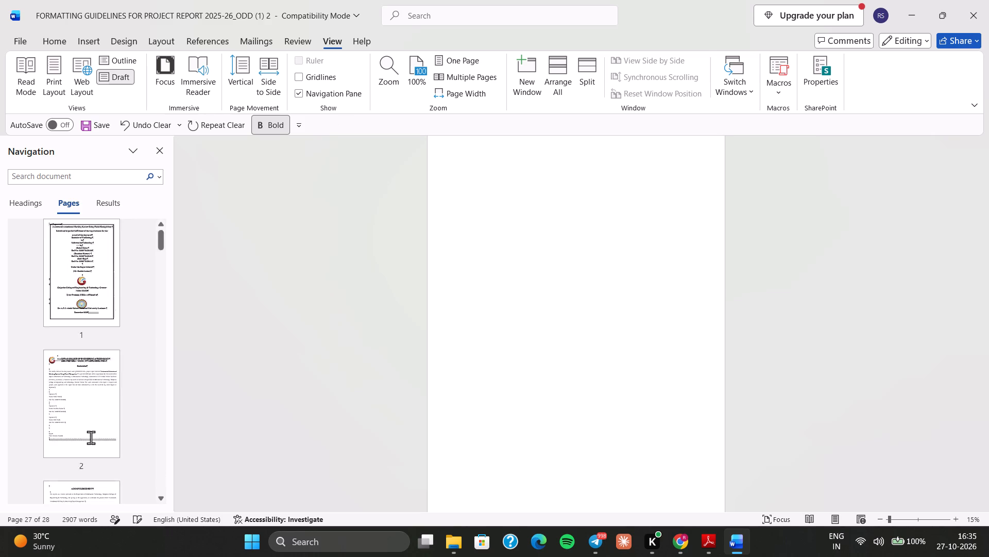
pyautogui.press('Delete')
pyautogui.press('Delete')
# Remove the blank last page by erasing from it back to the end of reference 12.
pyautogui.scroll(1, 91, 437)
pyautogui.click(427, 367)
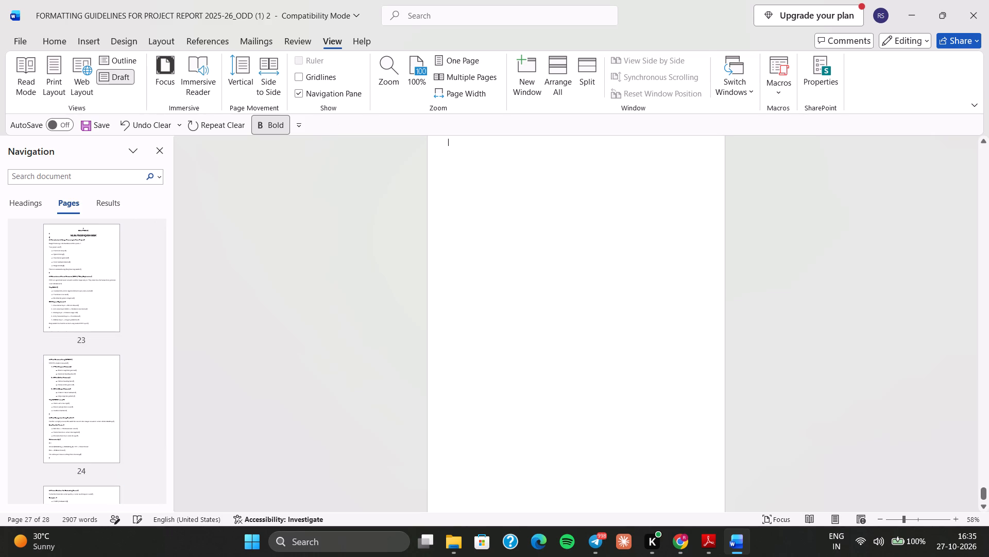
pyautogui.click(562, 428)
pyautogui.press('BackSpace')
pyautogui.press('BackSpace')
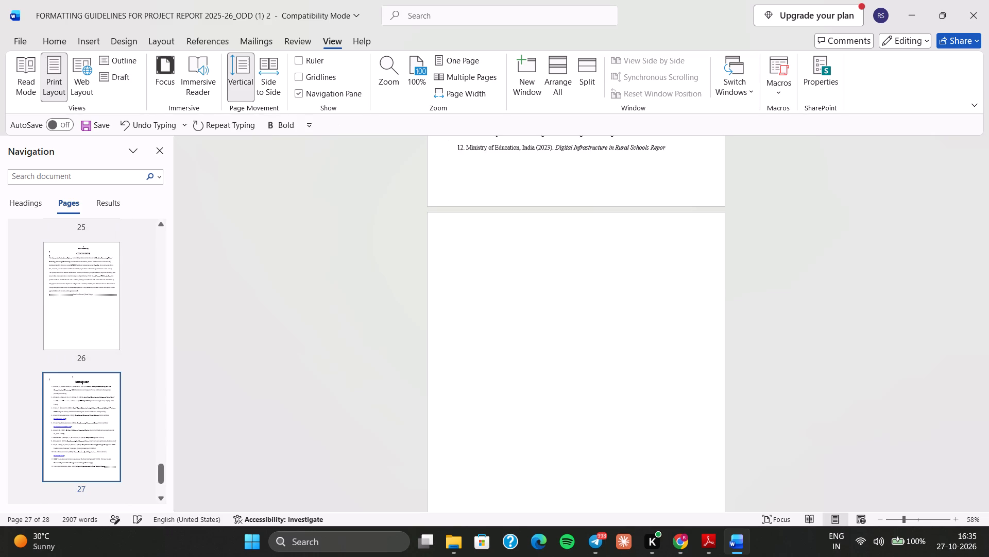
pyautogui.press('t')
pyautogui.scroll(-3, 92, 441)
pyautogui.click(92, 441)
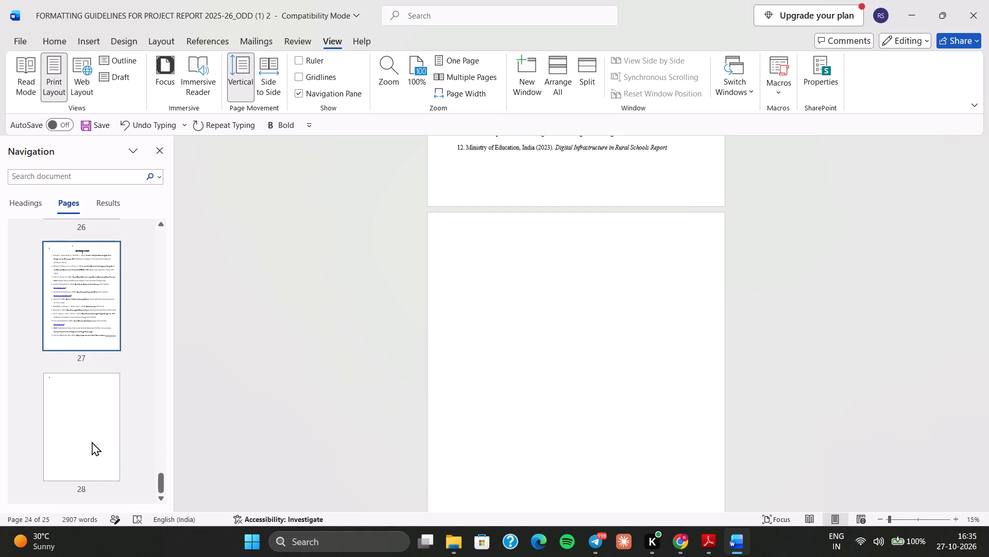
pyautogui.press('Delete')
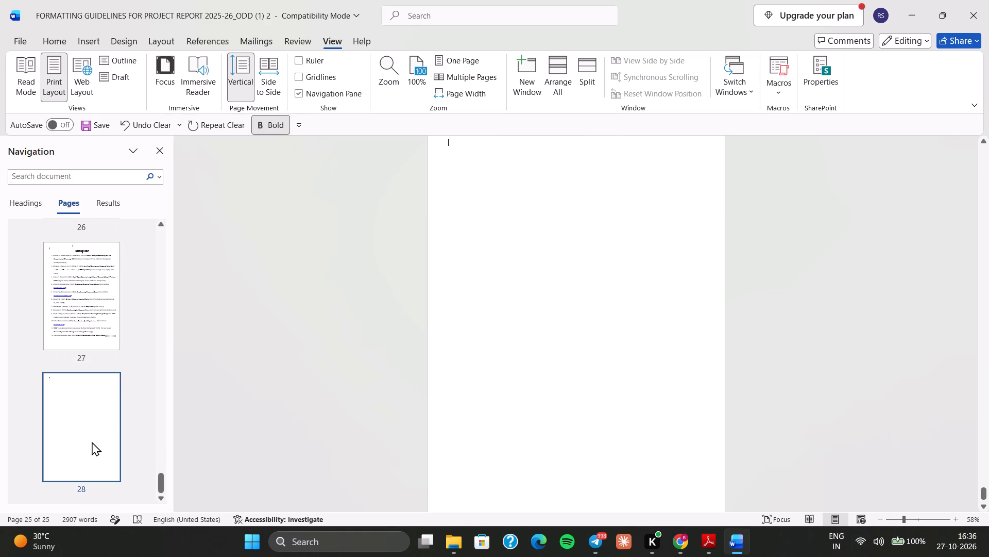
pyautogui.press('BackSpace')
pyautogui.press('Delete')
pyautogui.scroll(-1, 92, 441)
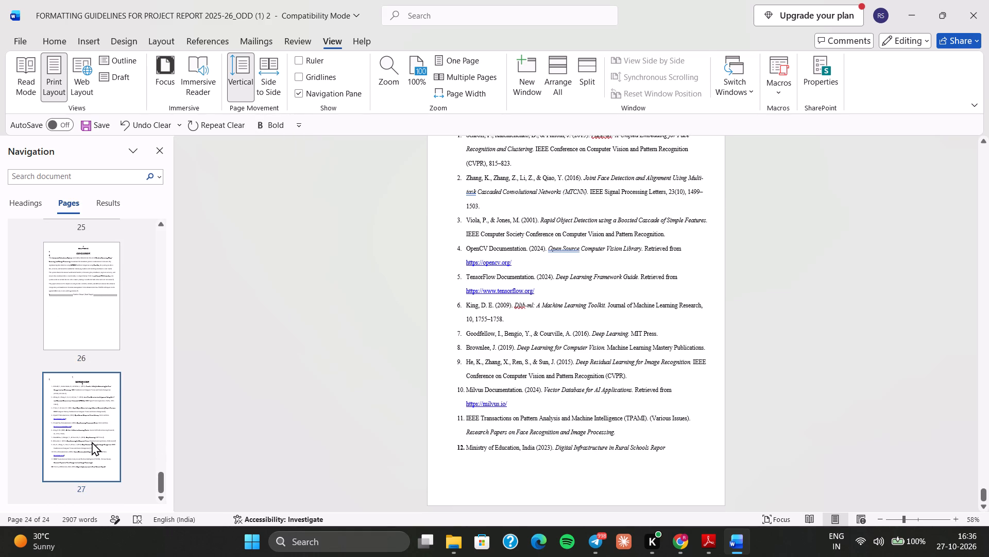
# Review the pages back to the cover and inspect the "Report on" title line at the top of its border.
pyautogui.scroll(4, 118, 392)
pyautogui.scroll(20, 628, 294)
pyautogui.scroll(1, 628, 294)
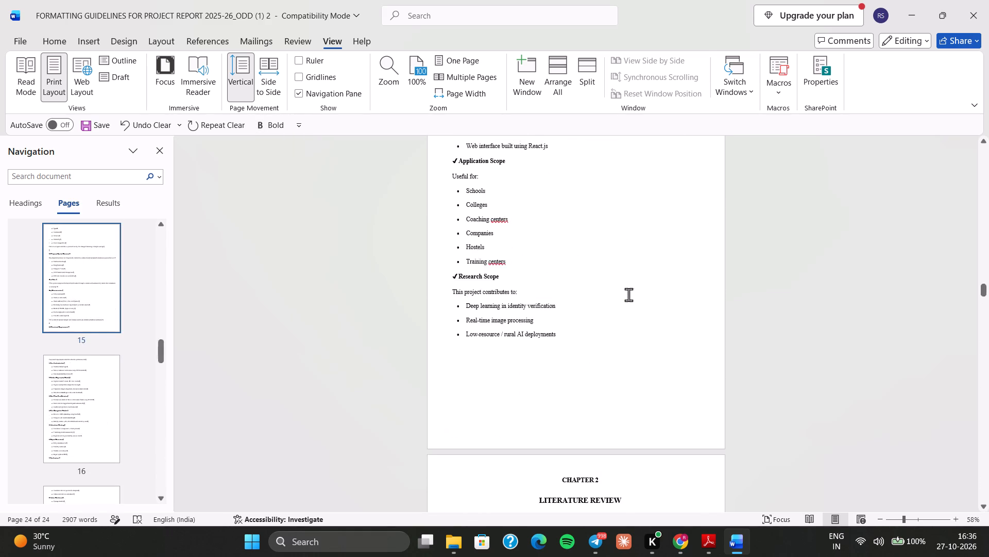
pyautogui.scroll(7, 628, 294)
pyautogui.keyDown('ctrl'); pyautogui.scroll(1, 628, 294); pyautogui.keyUp('ctrl')
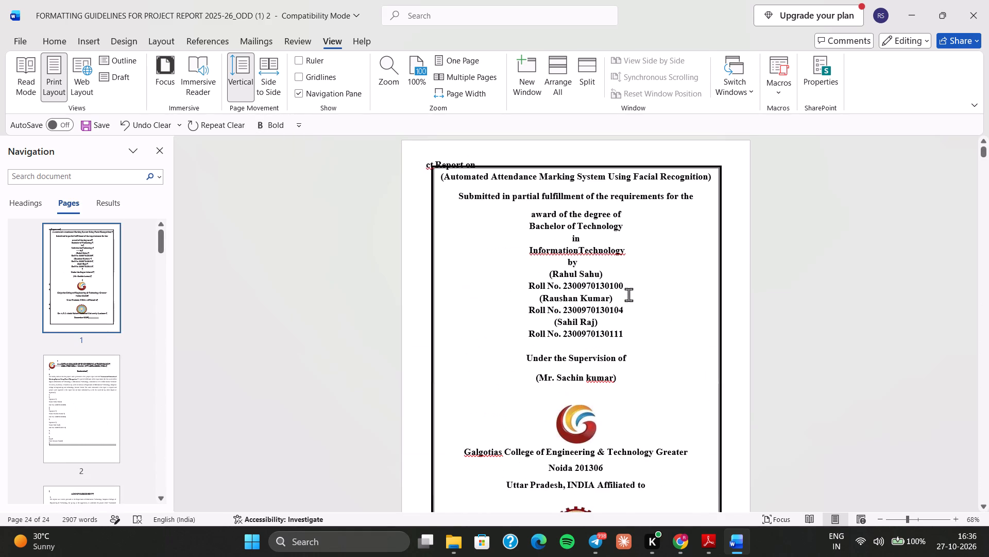
pyautogui.scroll(1, 532, 168)
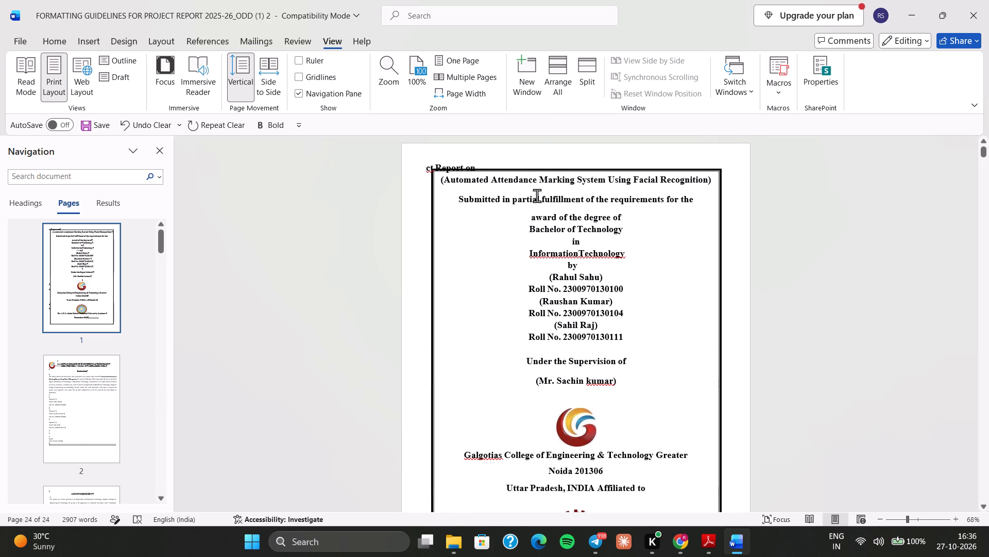
pyautogui.scroll(1, 537, 195)
pyautogui.click(499, 188)
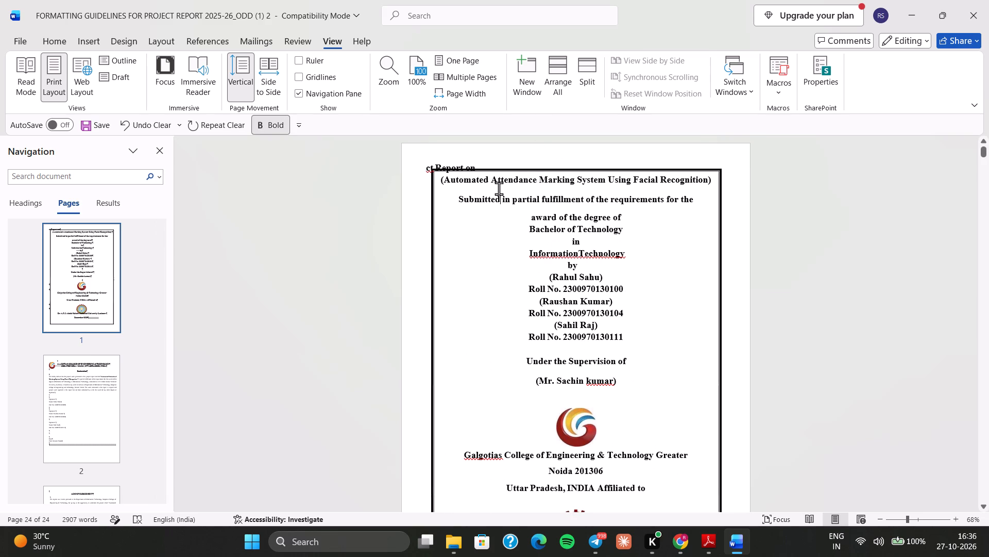
pyautogui.click(453, 166)
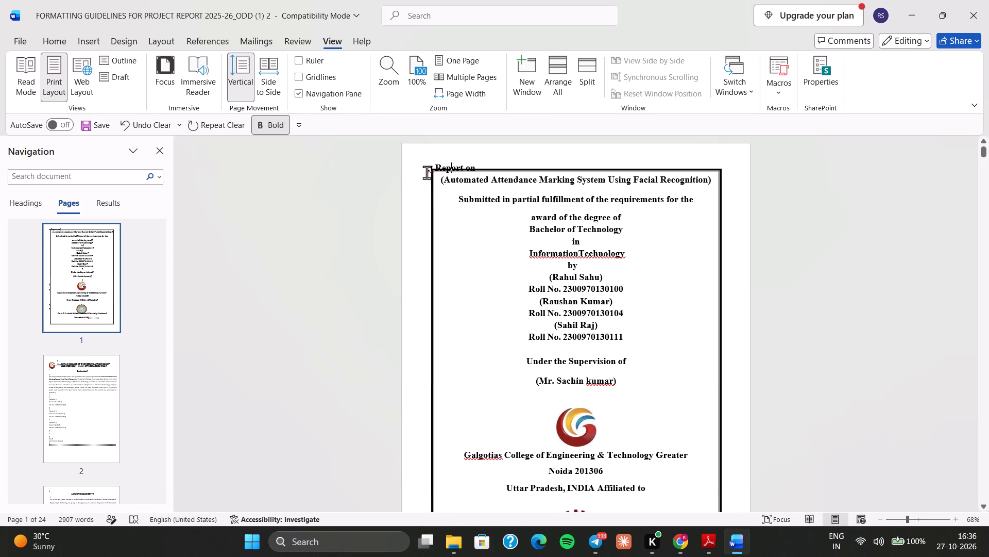
pyautogui.click(427, 170)
pyautogui.click(490, 228)
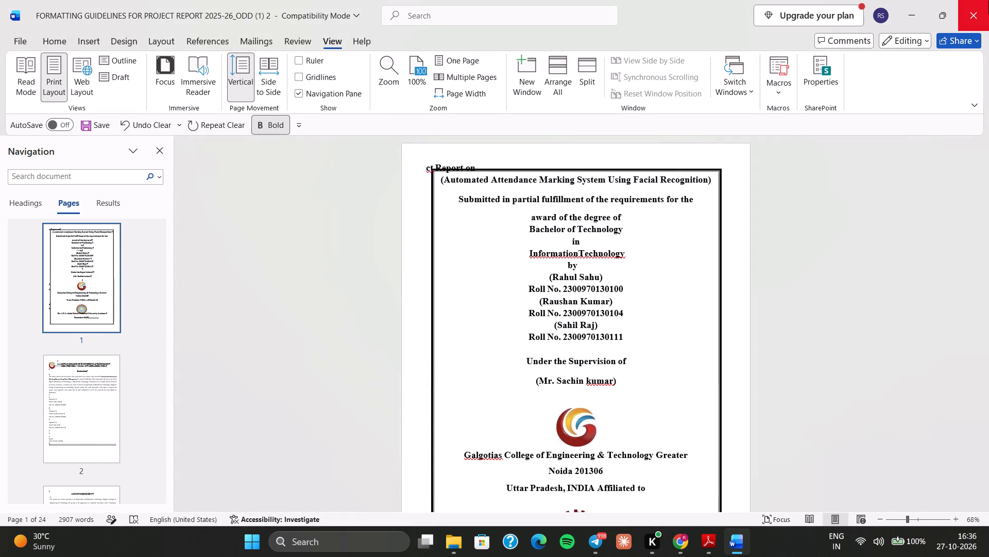
# Close the report without saving and reopen "FORMATTING GUIDELINES FOR PROJECT REPORT 2025-26_ODD (1) 2" from the Downloads folder.
pyautogui.click(988, 0)
pyautogui.click(550, 360)
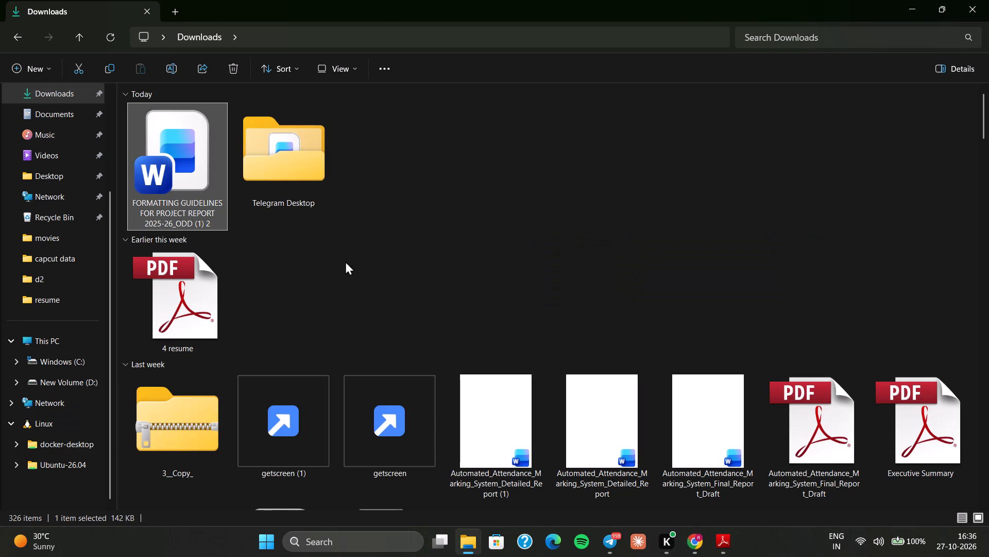
pyautogui.doubleClick(176, 178)
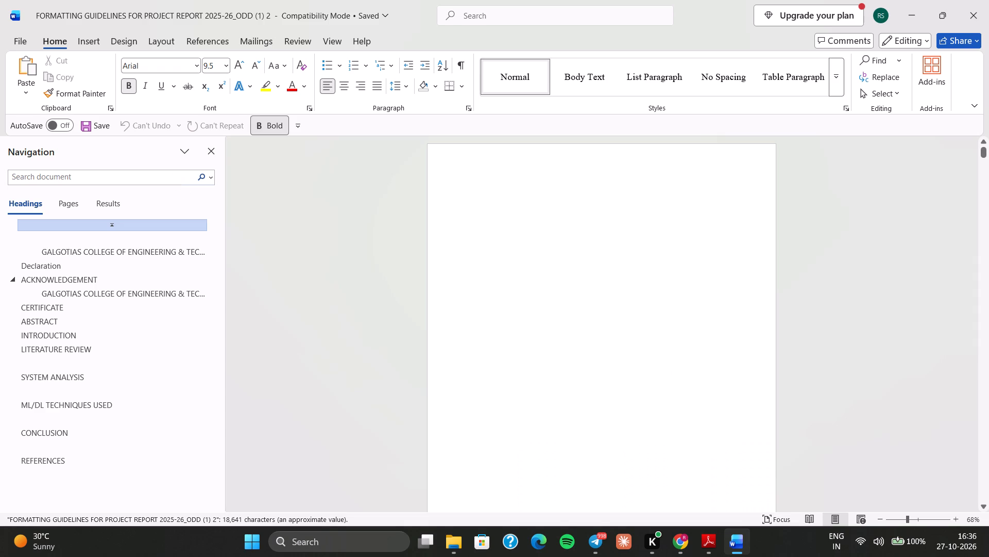
# Close the Navigation pane and examine the blank first page and the cover page that follows it.
pyautogui.click(207, 146)
pyautogui.scroll(-5, 566, 222)
pyautogui.scroll(1, 566, 222)
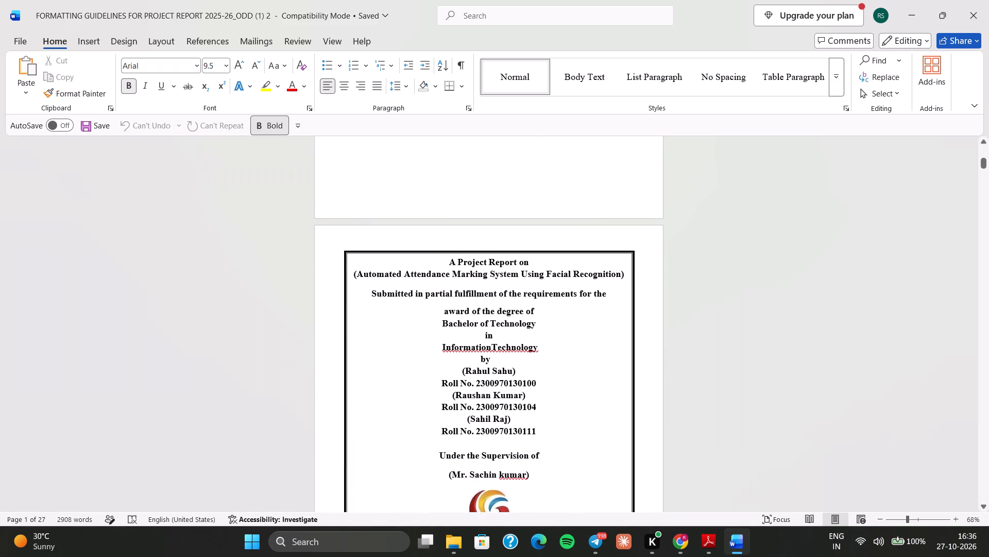
pyautogui.scroll(3, 566, 222)
pyautogui.scroll(-1, 344, 316)
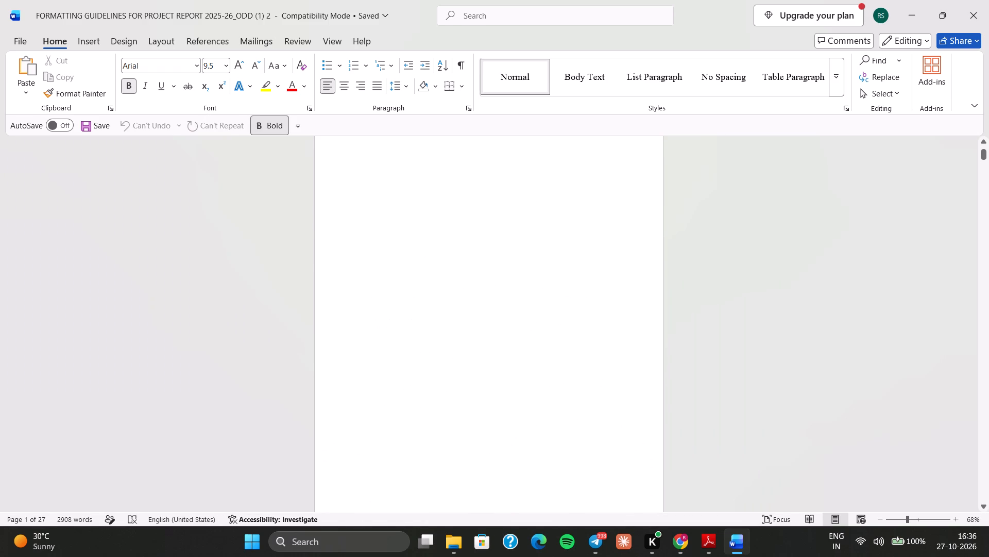
pyautogui.keyDown('ctrl'); pyautogui.scroll(-3, 344, 316); pyautogui.keyUp('ctrl')
pyautogui.scroll(-1, 404, 264)
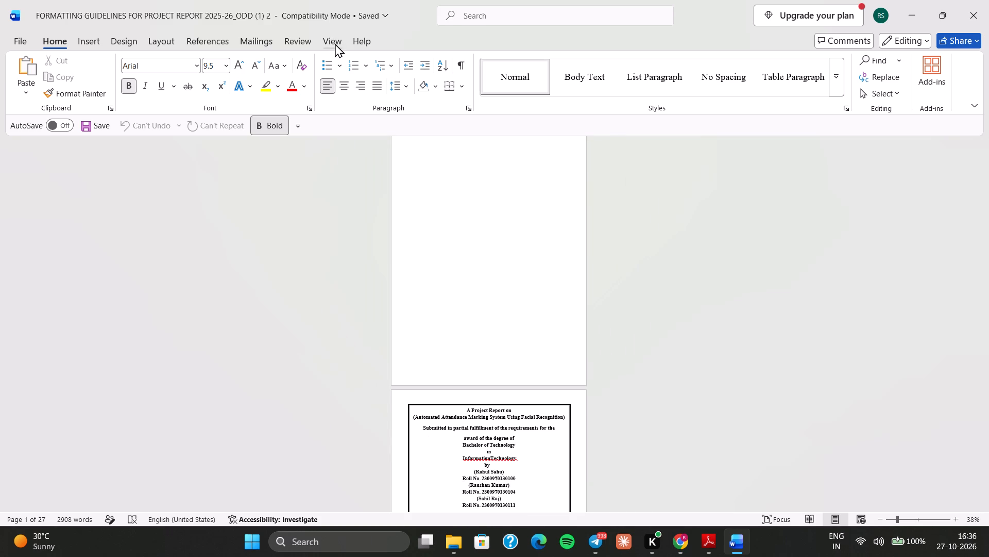
# Show the page thumbnails in the Navigation pane and delete the blank first page before the cover.
pyautogui.click(335, 43)
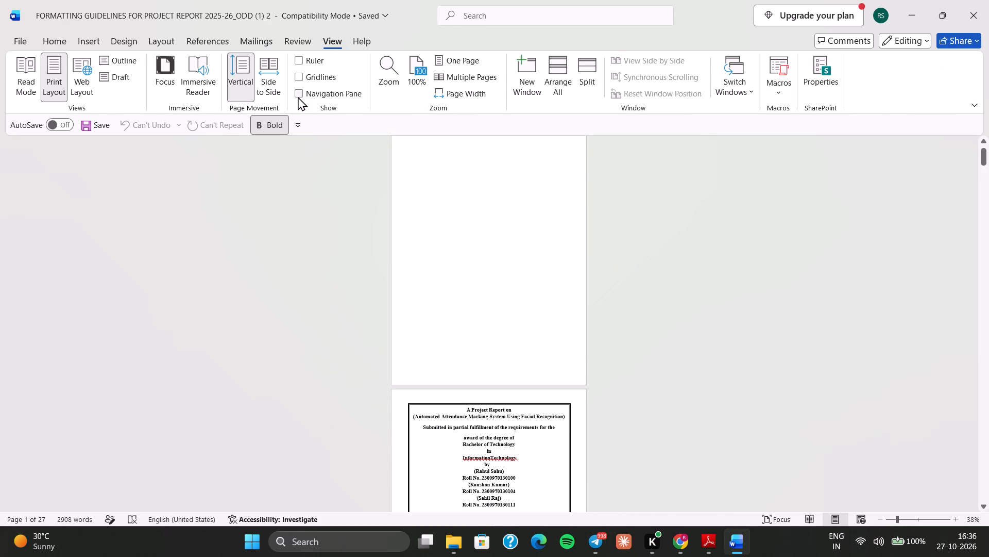
pyautogui.click(298, 96)
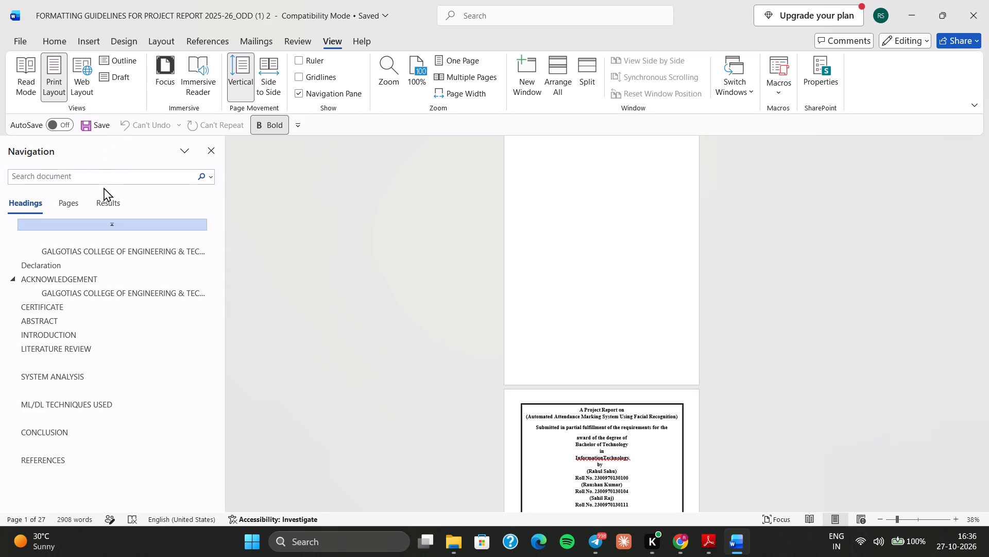
pyautogui.click(81, 196)
pyautogui.scroll(1, 63, 290)
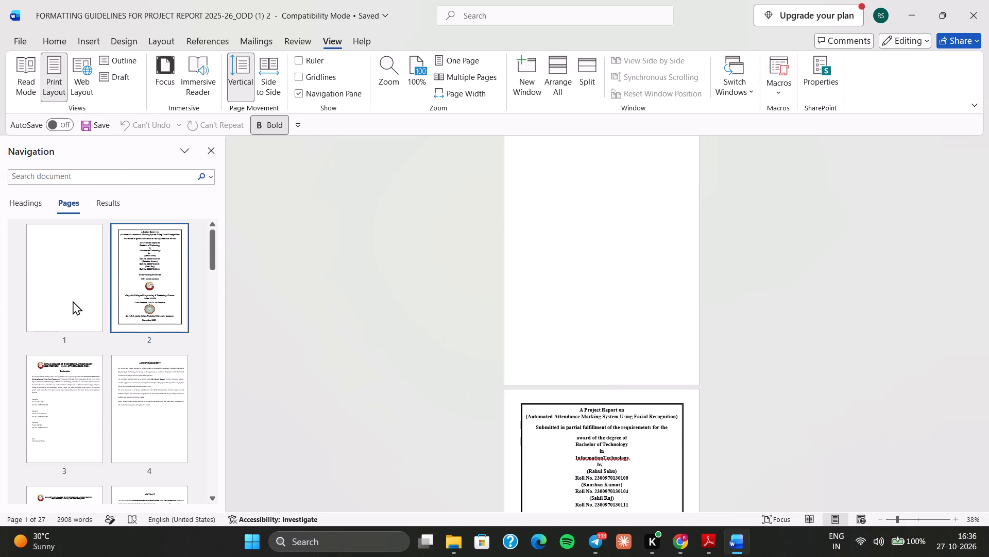
pyautogui.click(73, 301)
pyautogui.press('Delete')
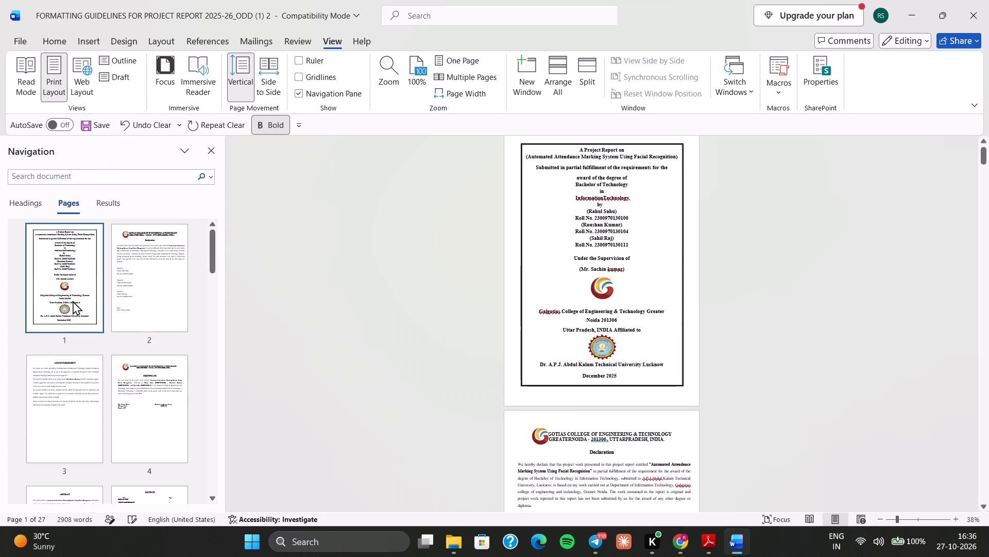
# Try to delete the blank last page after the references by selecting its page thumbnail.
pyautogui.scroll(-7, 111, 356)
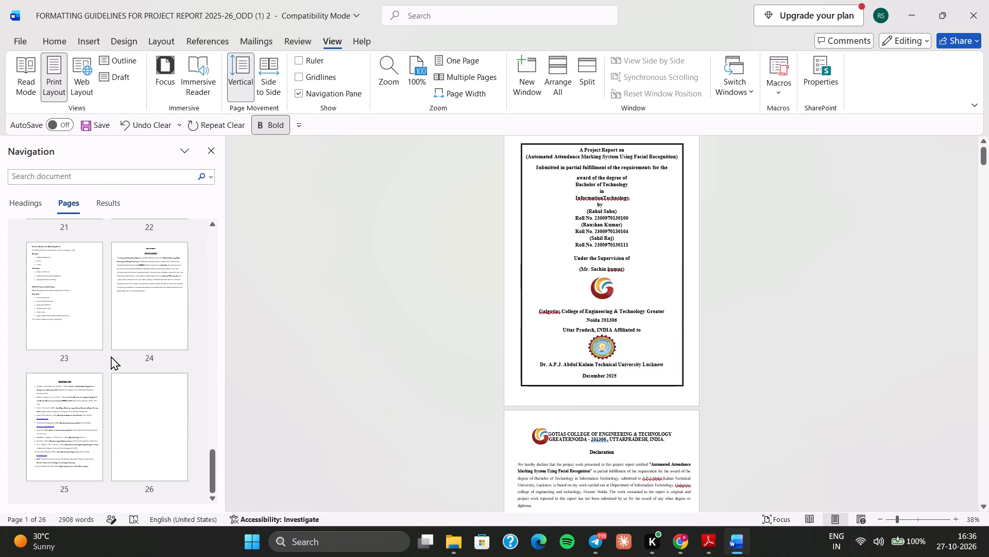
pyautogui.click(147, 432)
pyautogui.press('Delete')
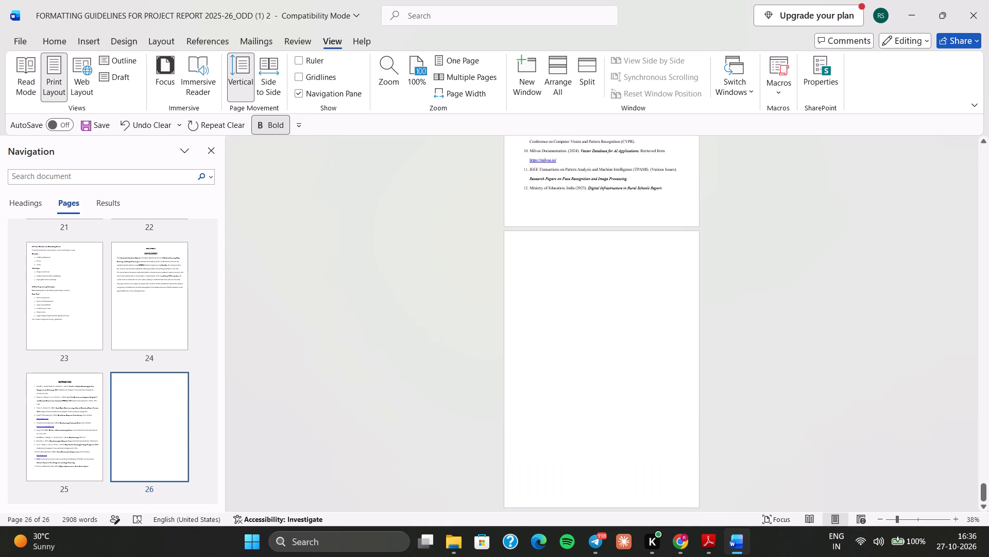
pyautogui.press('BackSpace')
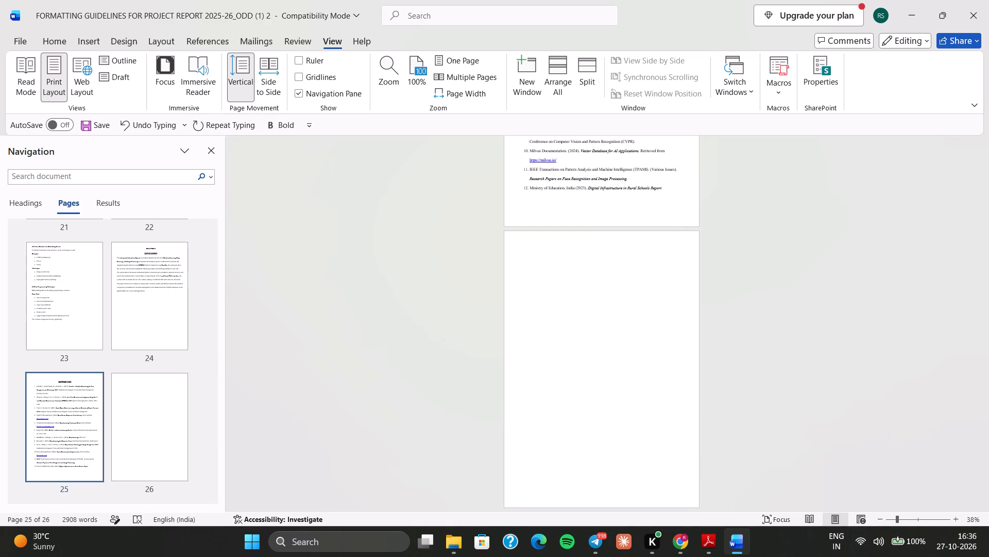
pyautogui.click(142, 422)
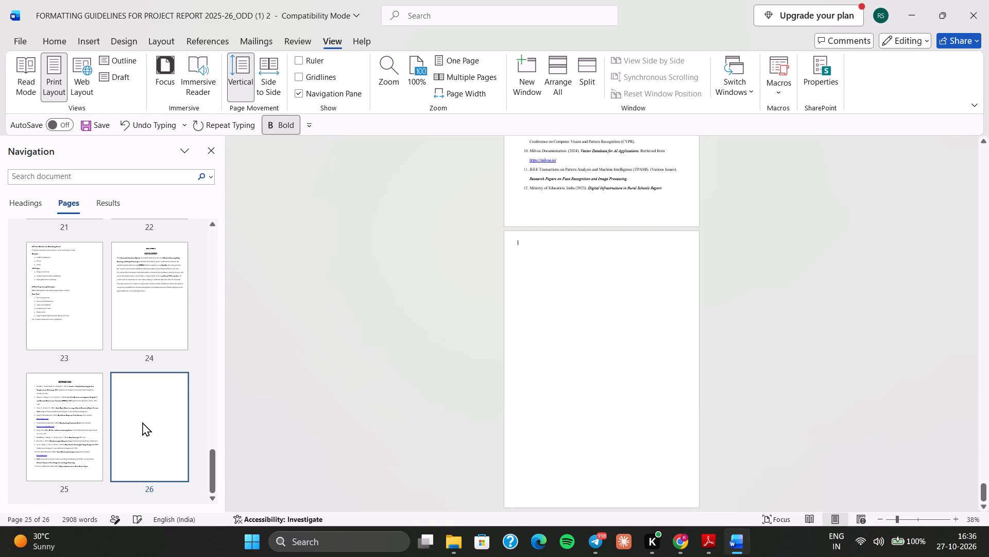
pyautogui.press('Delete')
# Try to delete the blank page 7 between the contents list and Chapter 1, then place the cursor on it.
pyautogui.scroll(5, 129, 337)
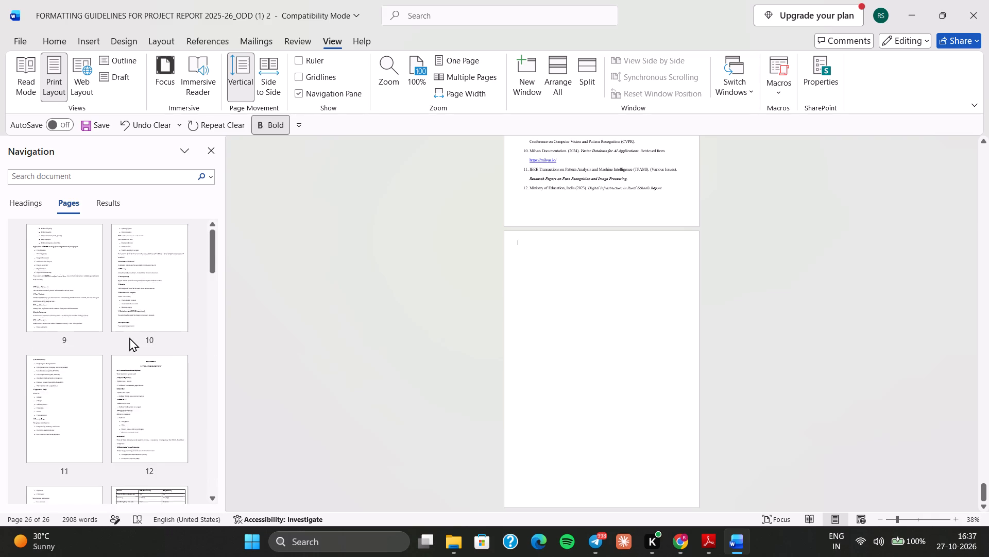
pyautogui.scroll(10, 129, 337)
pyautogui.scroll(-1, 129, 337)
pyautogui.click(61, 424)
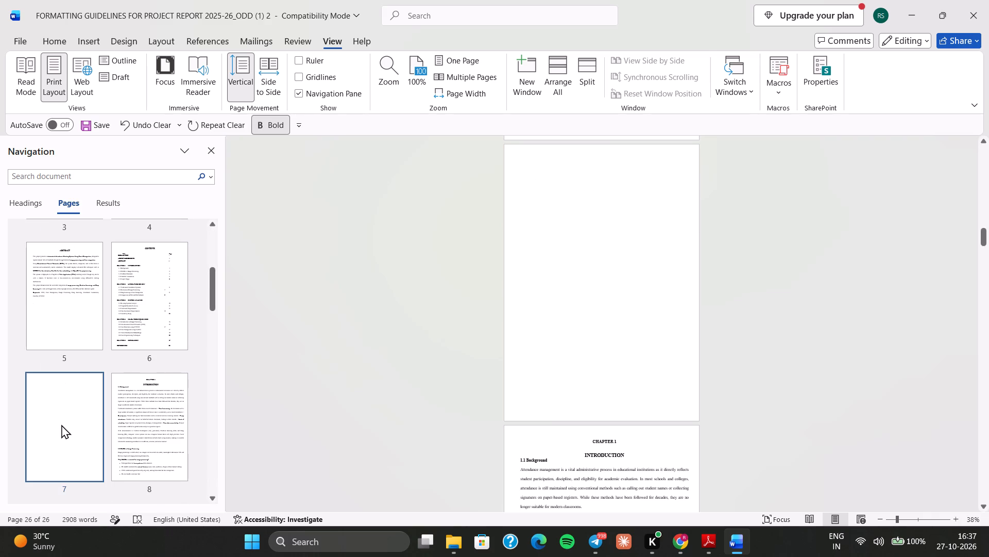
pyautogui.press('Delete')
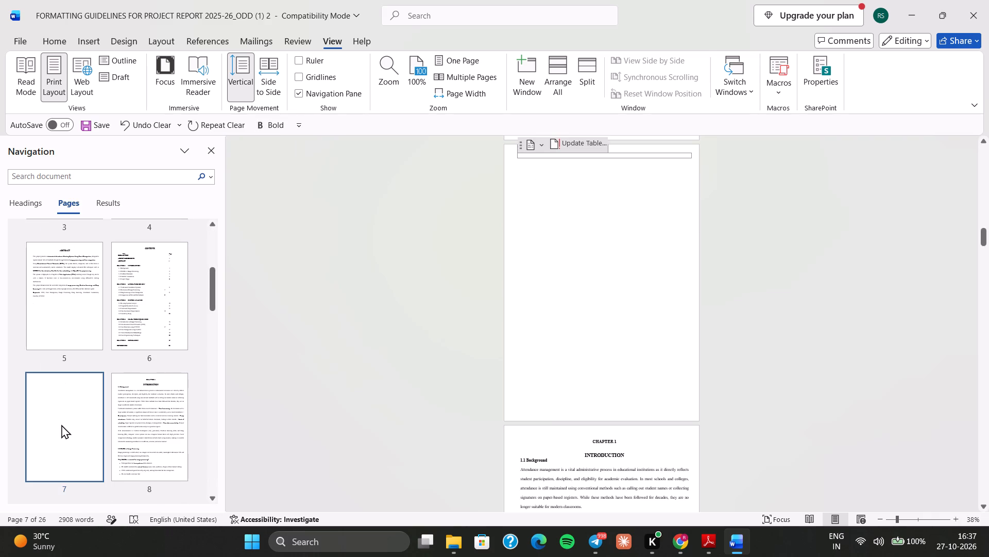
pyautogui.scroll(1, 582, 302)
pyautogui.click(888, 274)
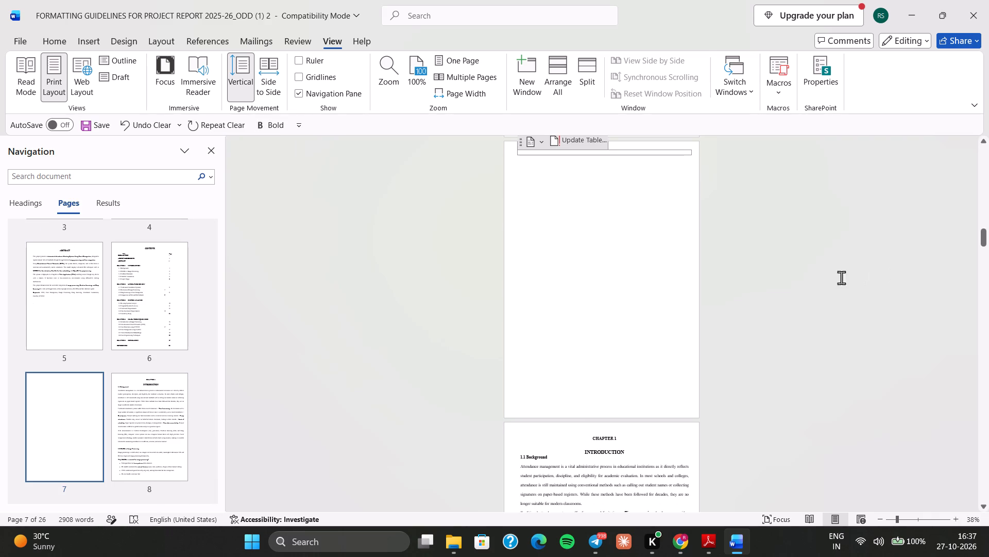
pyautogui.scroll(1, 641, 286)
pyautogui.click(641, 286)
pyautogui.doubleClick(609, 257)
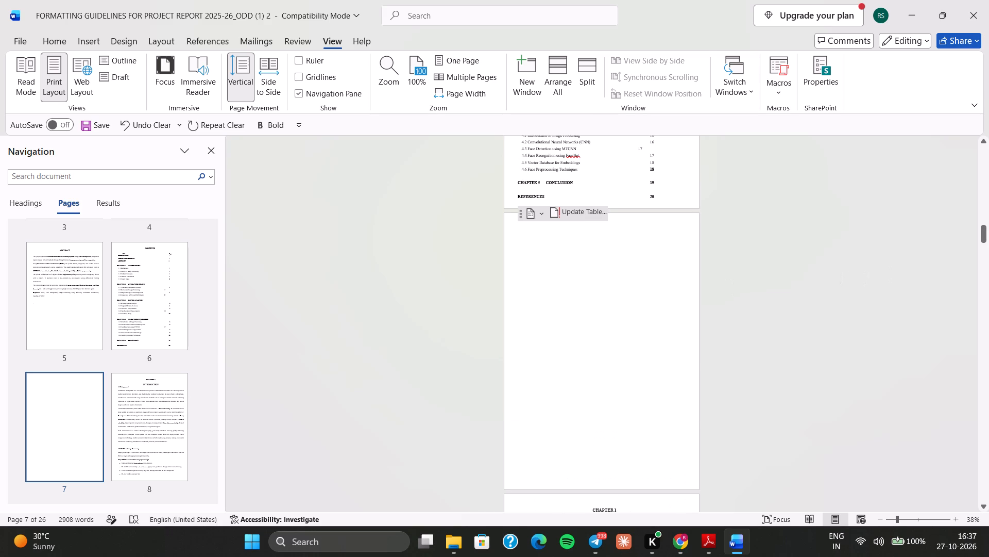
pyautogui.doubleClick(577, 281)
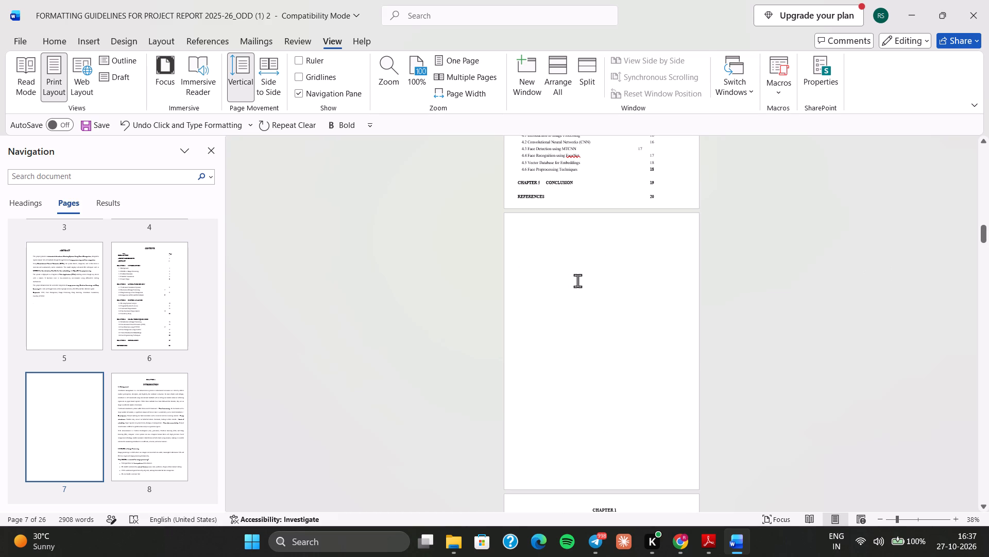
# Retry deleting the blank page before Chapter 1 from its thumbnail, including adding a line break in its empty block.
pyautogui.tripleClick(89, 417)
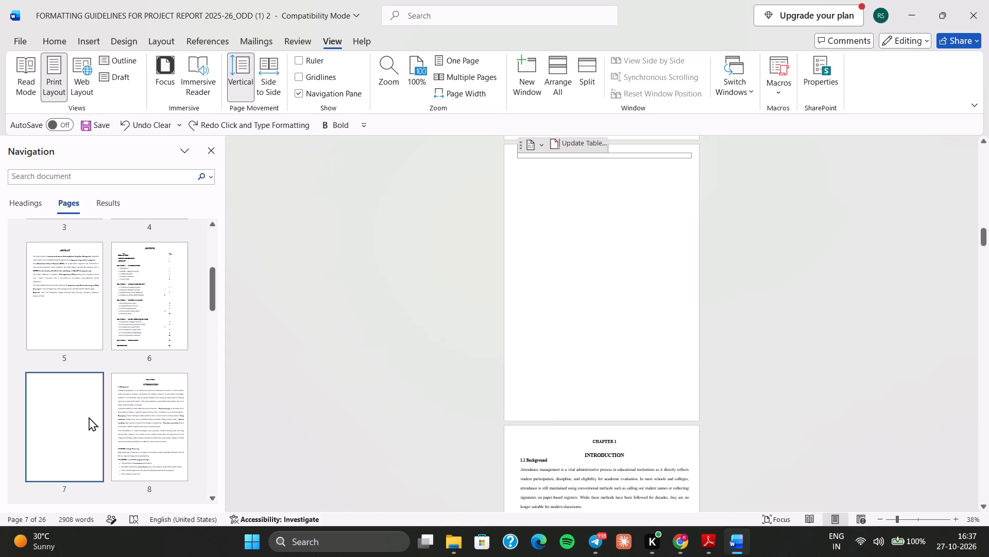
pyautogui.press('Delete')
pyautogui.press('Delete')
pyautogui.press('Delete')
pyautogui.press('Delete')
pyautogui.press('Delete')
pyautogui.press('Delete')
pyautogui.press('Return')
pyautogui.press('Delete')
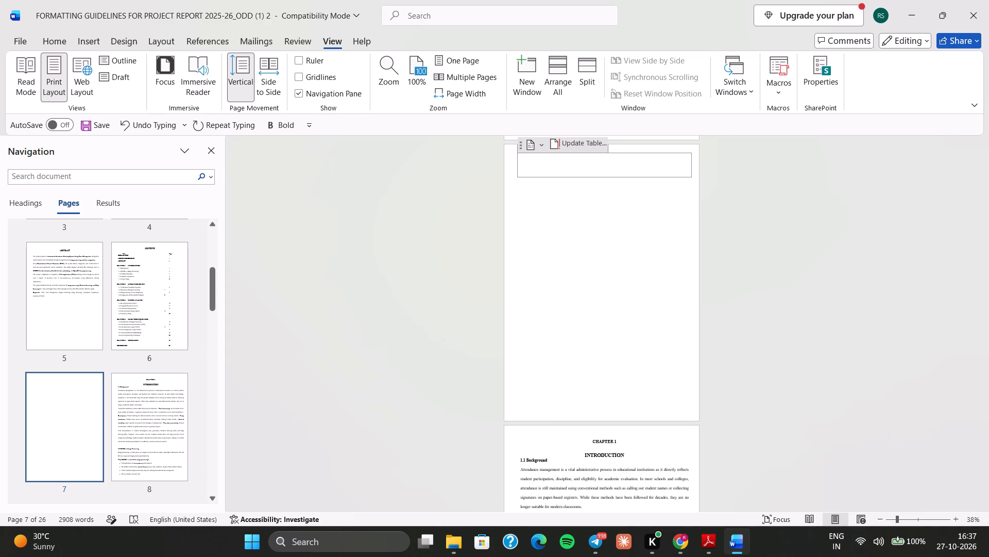
# Remove the blank page before Chapter 1 by erasing from its empty block back to the end of the contents list.
pyautogui.scroll(1, 543, 224)
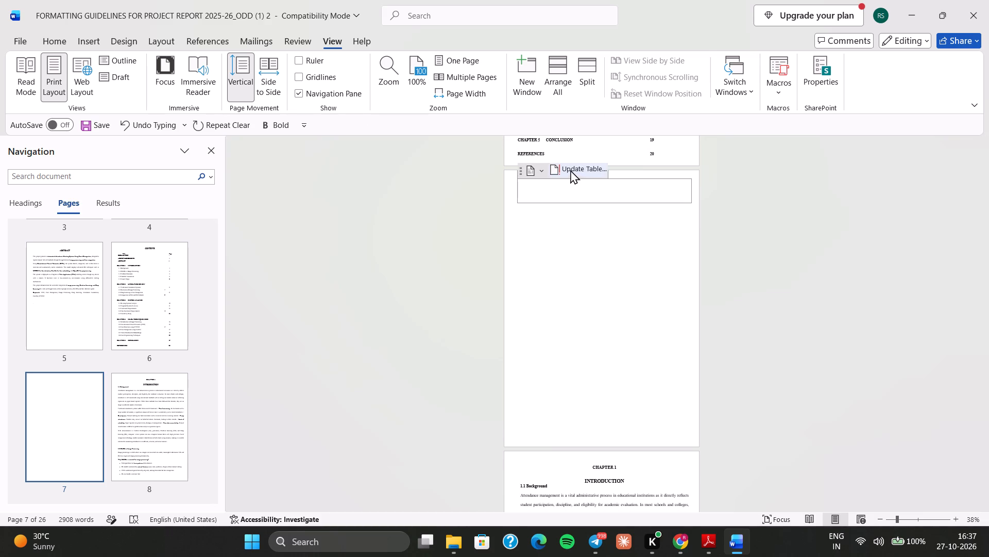
pyautogui.click(570, 170)
pyautogui.click(578, 296)
pyautogui.click(582, 204)
pyautogui.tripleClick(566, 262)
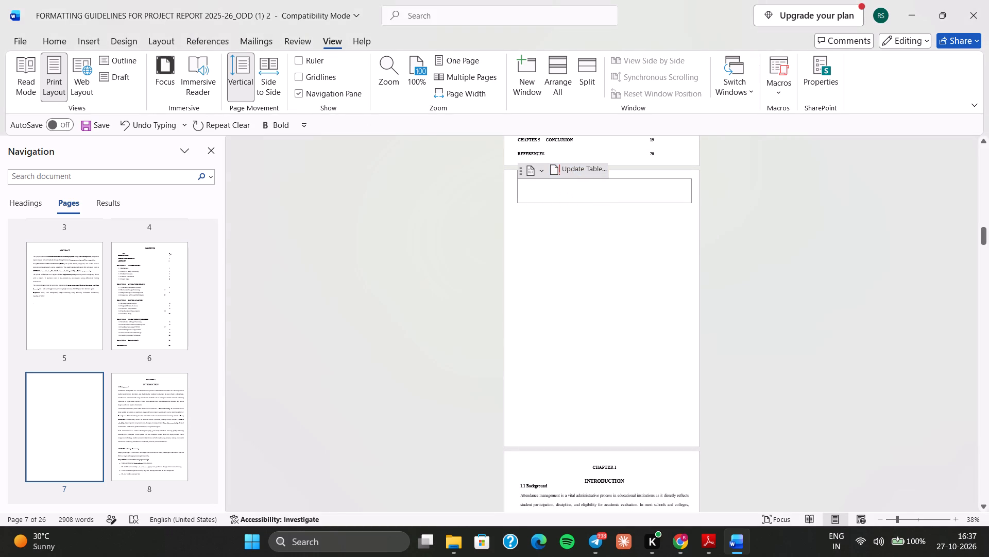
pyautogui.click(566, 262)
pyautogui.click(566, 262)
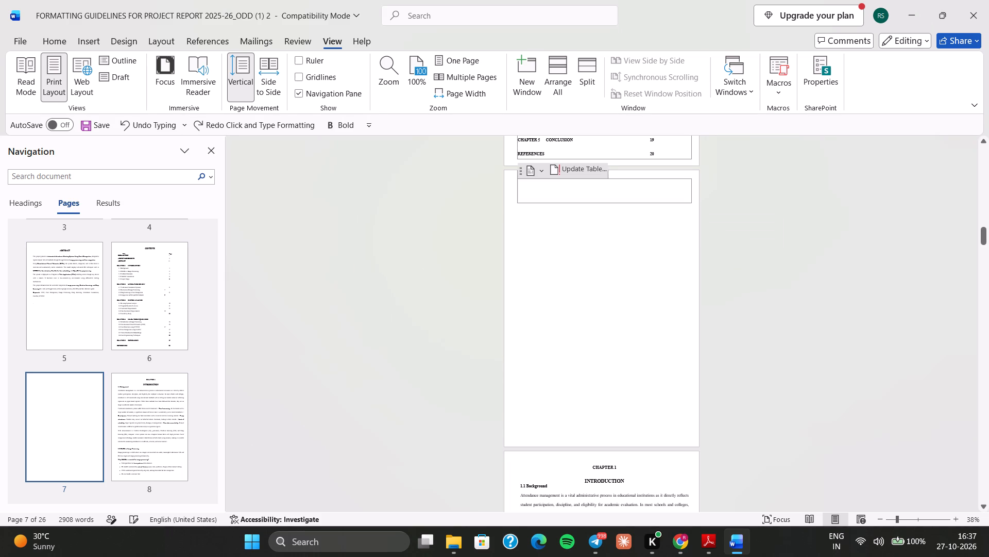
pyautogui.press('BackSpace')
pyautogui.press('BackSpace')
pyautogui.press('BackSpace')
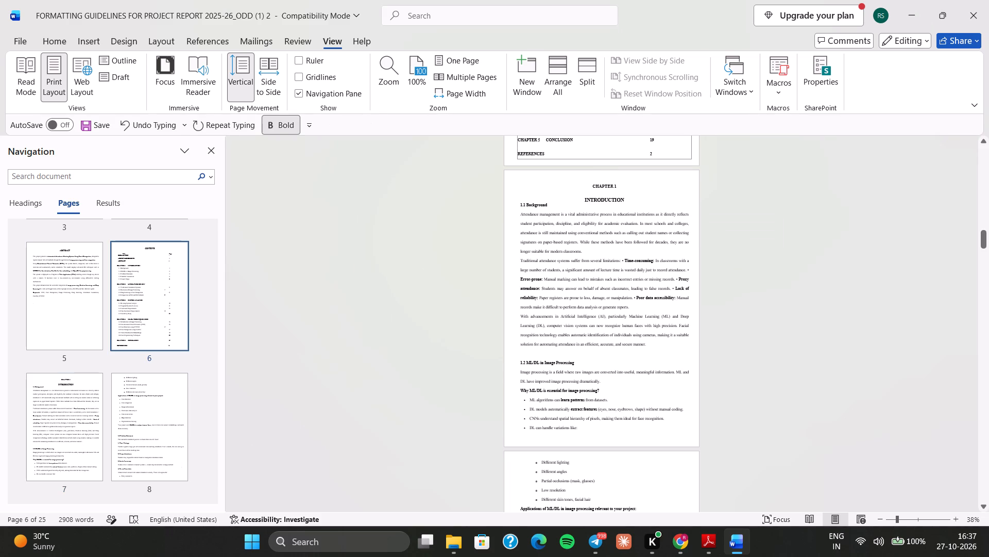
# Restore the References page number to 20 in the contents list while keeping the blank page before Chapter 1 removed.
pyautogui.scroll(3, 566, 262)
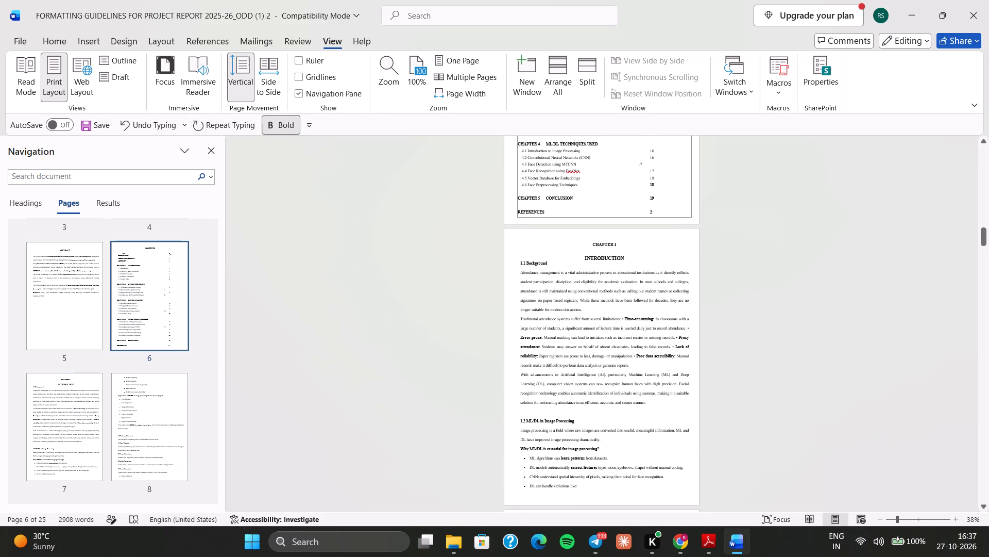
pyautogui.hotkey('ctrl', 'z')
pyautogui.hotkey('ctrl', 'z')
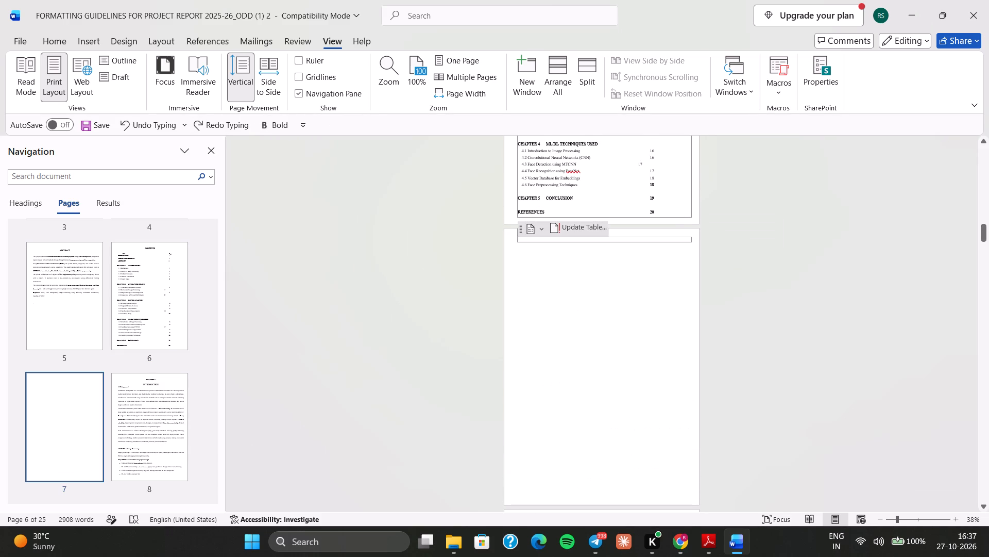
pyautogui.hotkey('ctrl', 'y')
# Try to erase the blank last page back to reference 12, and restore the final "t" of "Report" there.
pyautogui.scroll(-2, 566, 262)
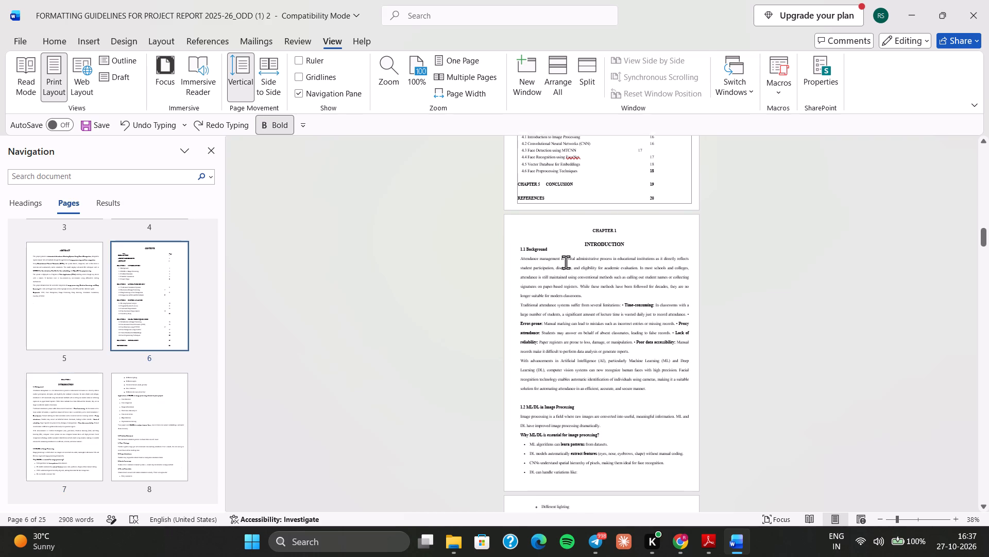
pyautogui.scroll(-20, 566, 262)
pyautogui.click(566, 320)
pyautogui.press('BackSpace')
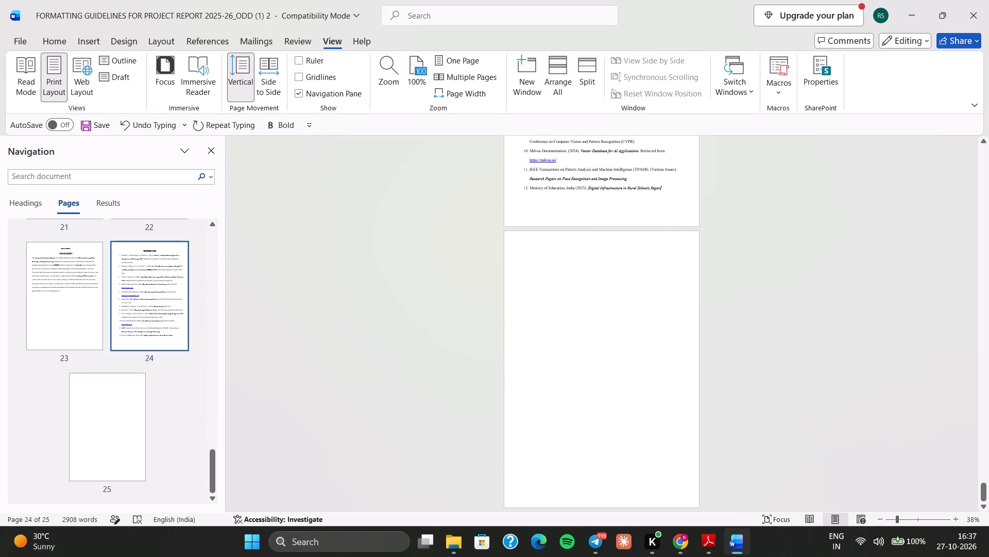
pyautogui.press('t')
# Review the report's pages from the references back to the cover.
pyautogui.scroll(4, 555, 304)
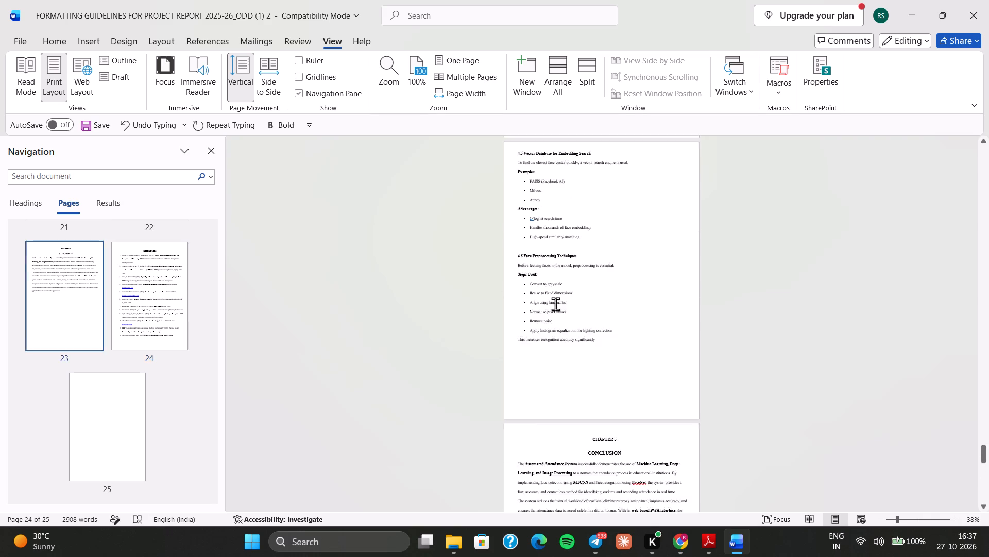
pyautogui.scroll(13, 555, 304)
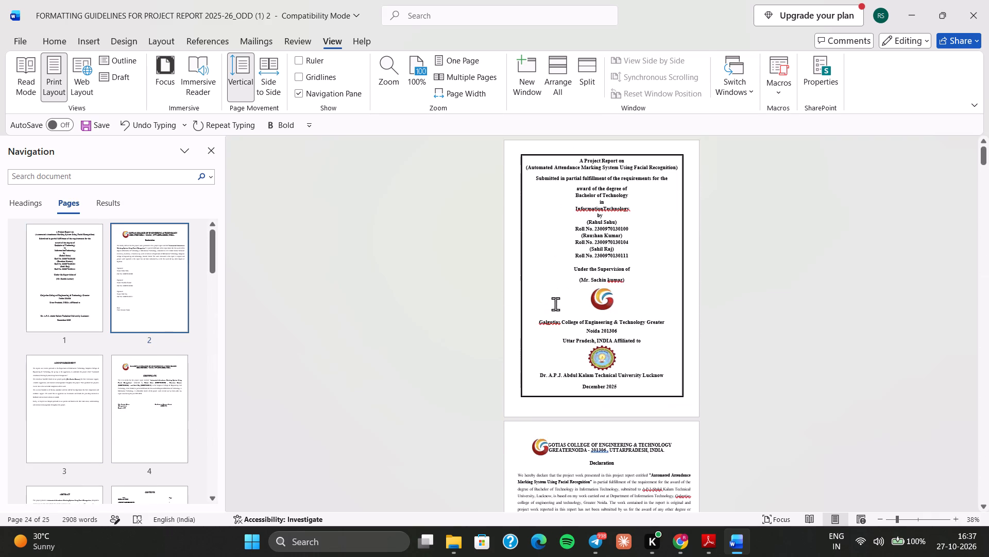
pyautogui.scroll(2, 555, 304)
pyautogui.scroll(-18, 555, 304)
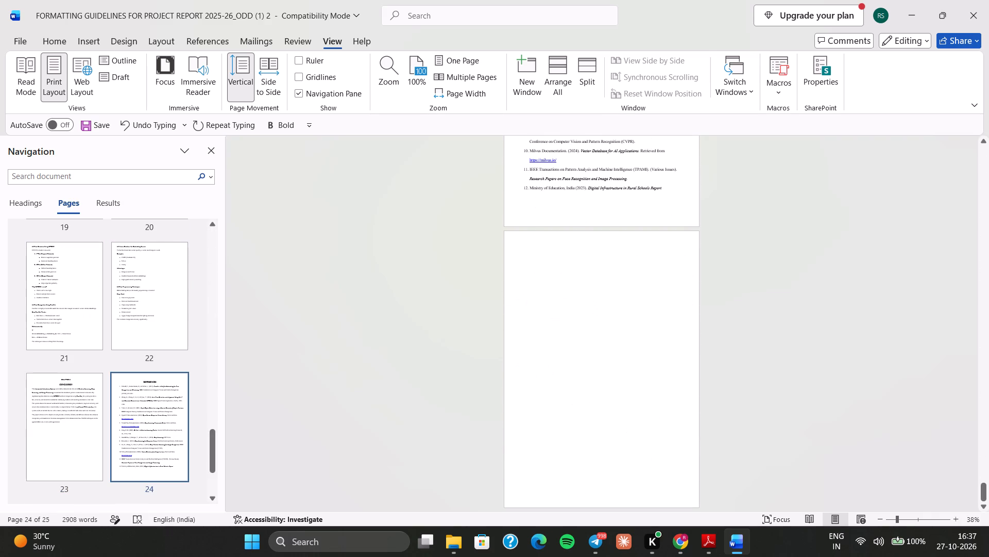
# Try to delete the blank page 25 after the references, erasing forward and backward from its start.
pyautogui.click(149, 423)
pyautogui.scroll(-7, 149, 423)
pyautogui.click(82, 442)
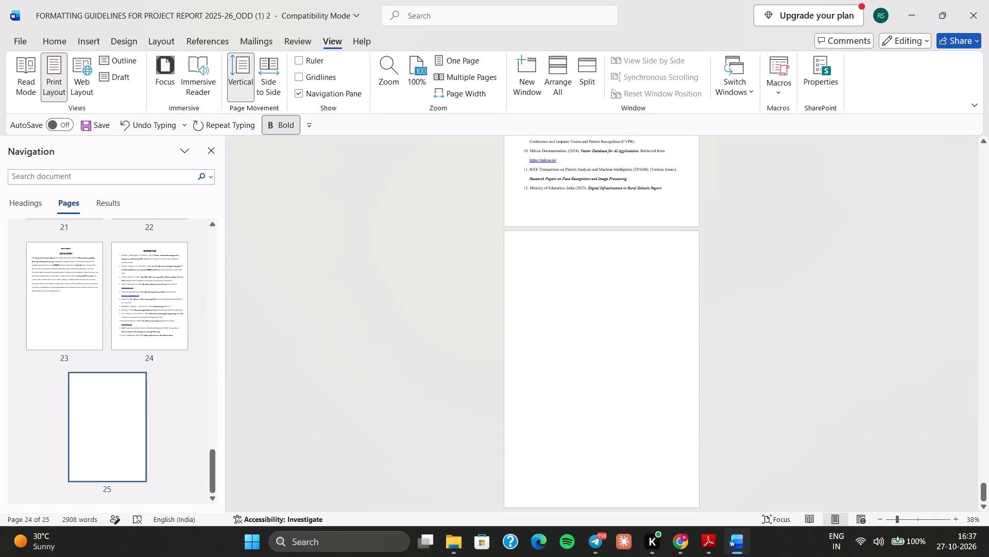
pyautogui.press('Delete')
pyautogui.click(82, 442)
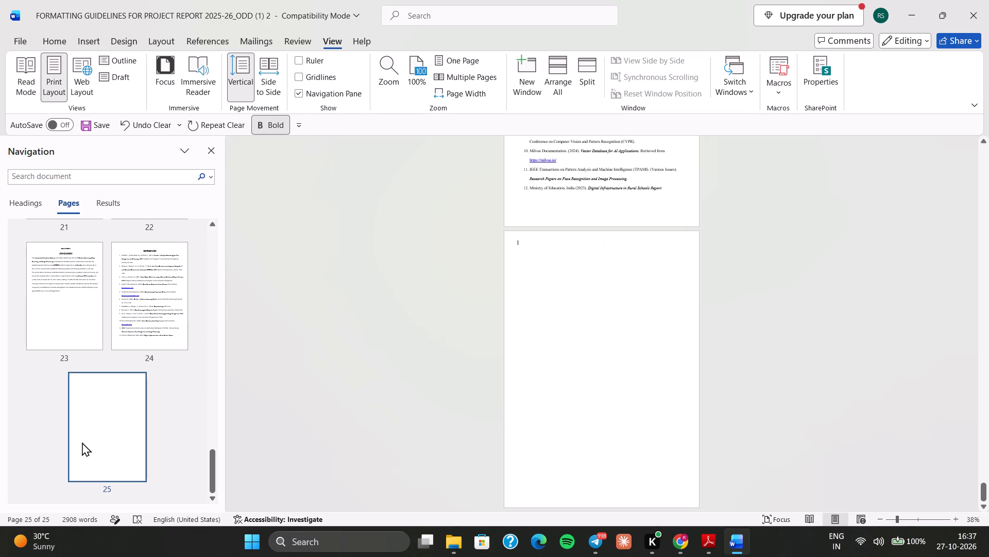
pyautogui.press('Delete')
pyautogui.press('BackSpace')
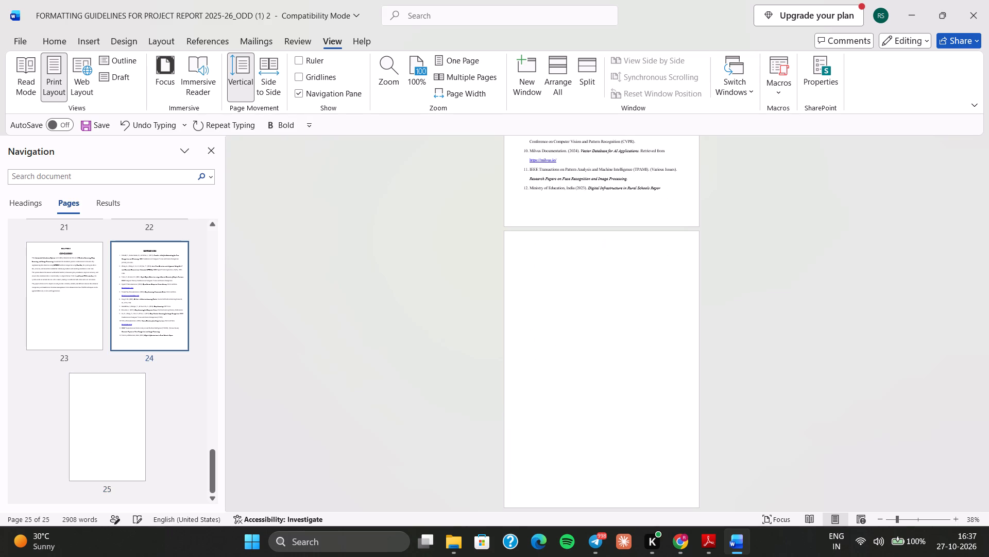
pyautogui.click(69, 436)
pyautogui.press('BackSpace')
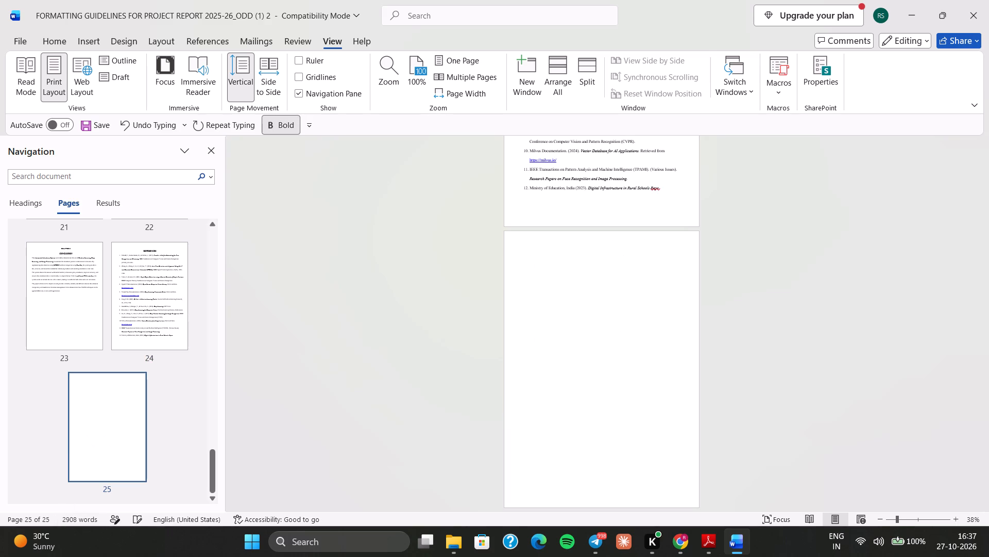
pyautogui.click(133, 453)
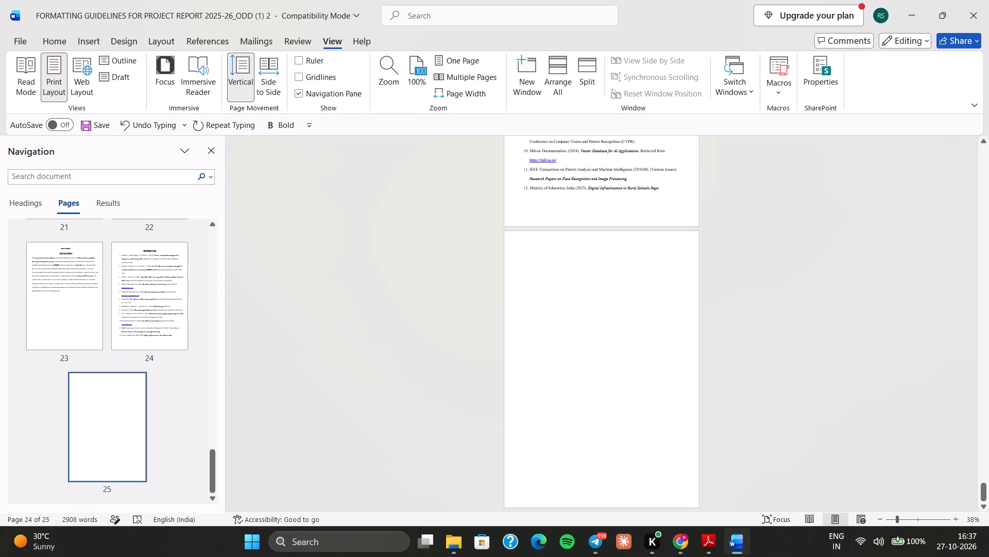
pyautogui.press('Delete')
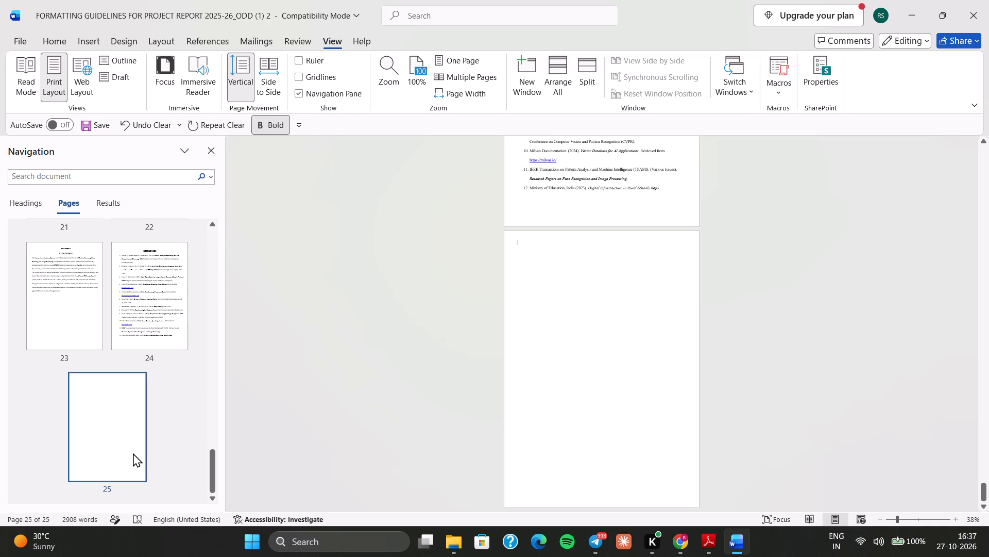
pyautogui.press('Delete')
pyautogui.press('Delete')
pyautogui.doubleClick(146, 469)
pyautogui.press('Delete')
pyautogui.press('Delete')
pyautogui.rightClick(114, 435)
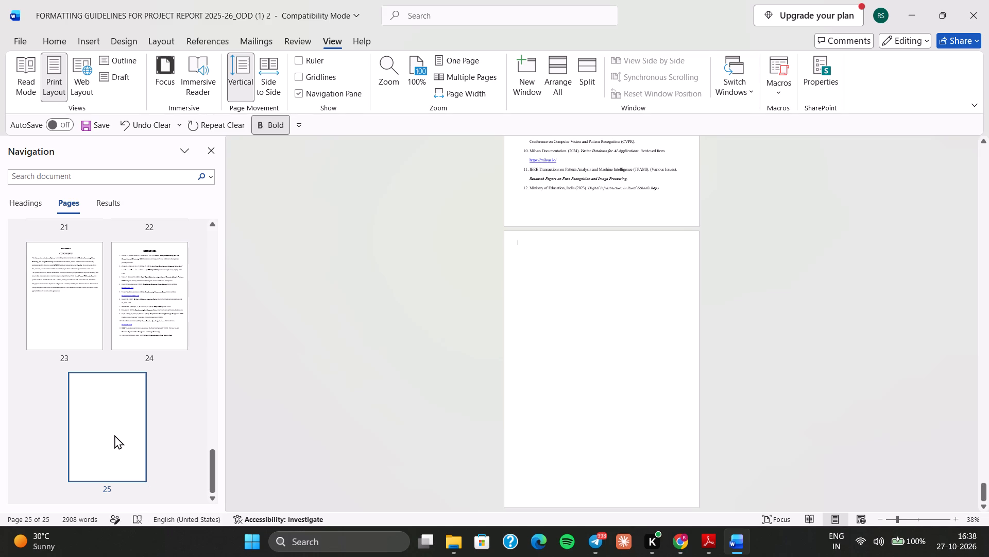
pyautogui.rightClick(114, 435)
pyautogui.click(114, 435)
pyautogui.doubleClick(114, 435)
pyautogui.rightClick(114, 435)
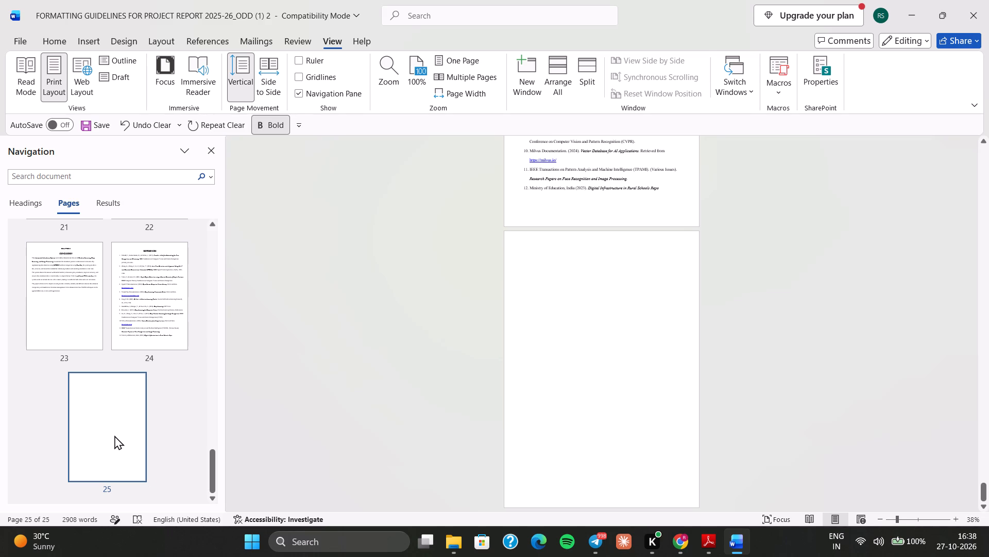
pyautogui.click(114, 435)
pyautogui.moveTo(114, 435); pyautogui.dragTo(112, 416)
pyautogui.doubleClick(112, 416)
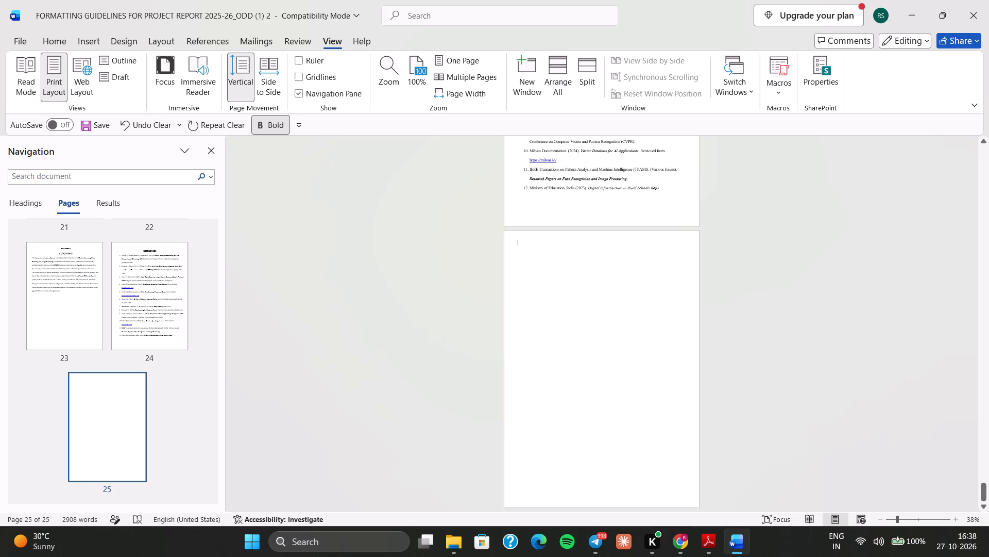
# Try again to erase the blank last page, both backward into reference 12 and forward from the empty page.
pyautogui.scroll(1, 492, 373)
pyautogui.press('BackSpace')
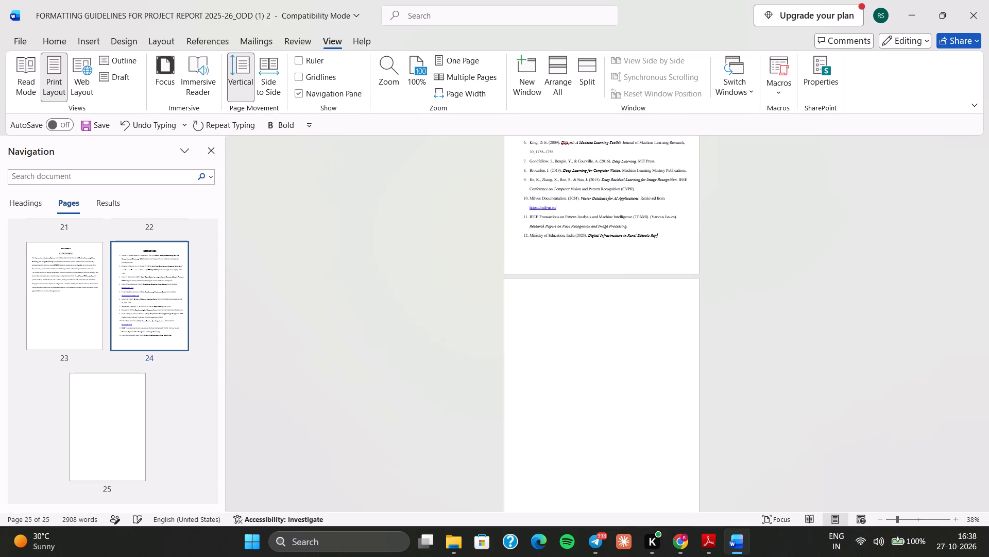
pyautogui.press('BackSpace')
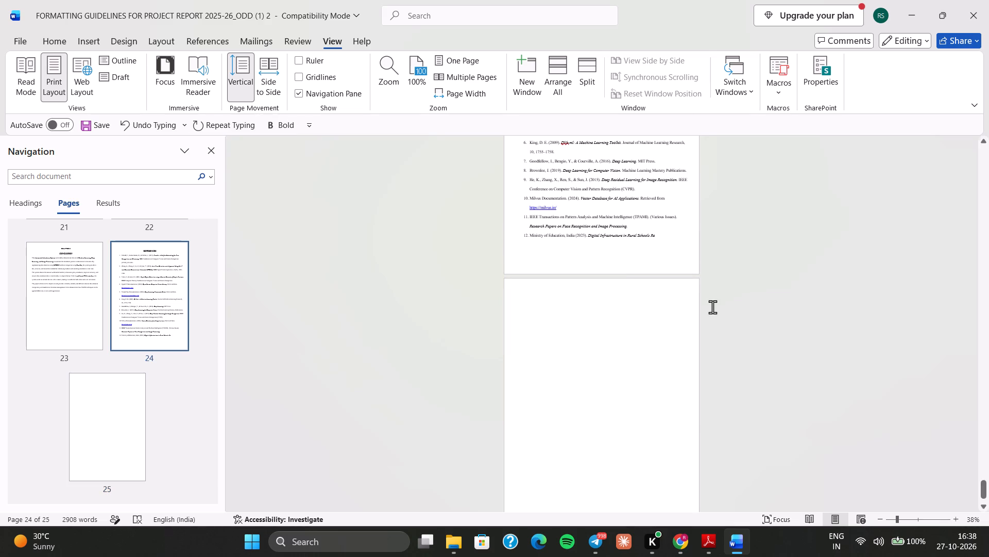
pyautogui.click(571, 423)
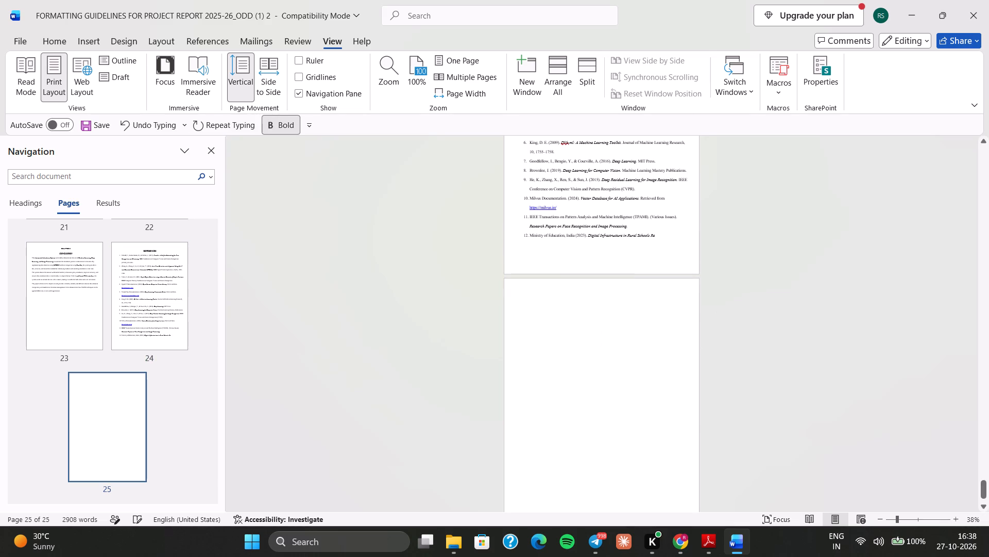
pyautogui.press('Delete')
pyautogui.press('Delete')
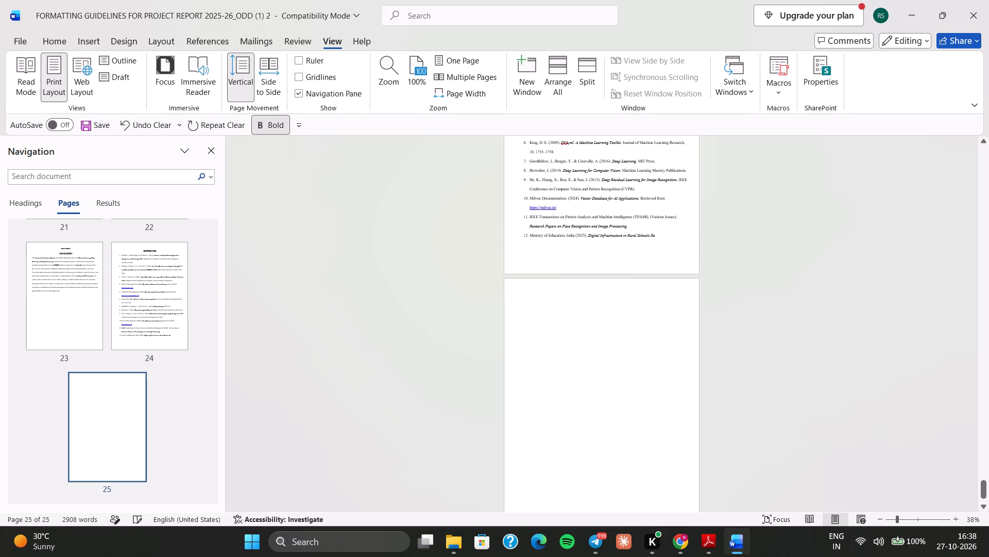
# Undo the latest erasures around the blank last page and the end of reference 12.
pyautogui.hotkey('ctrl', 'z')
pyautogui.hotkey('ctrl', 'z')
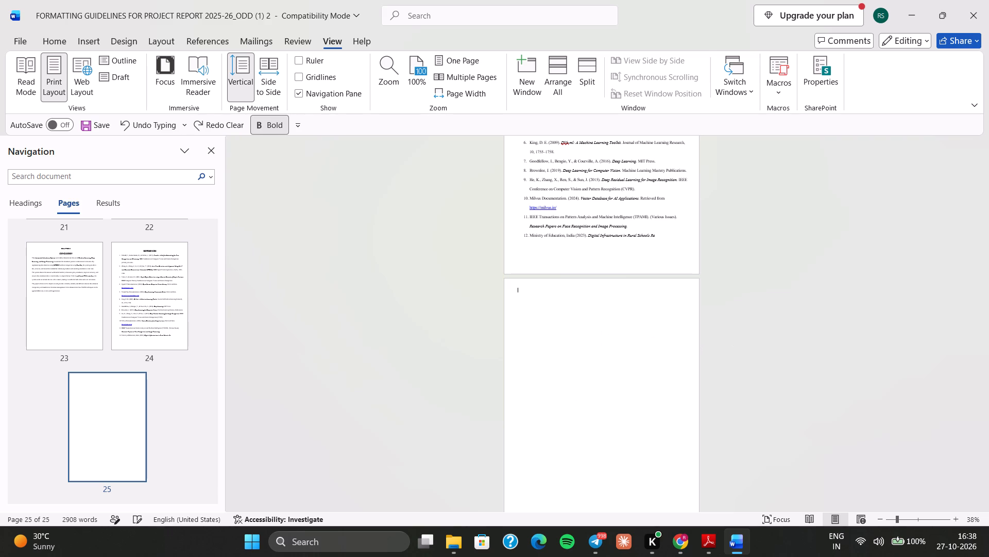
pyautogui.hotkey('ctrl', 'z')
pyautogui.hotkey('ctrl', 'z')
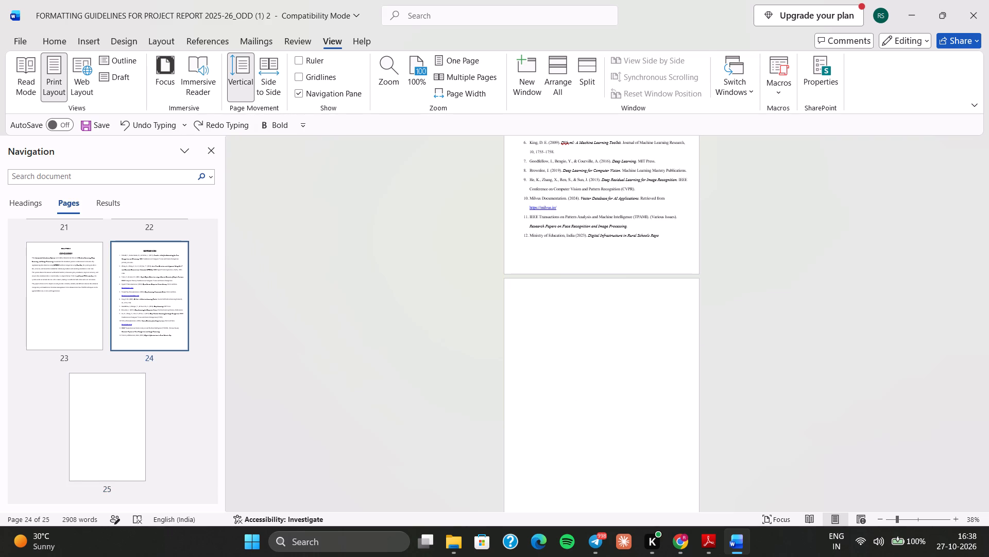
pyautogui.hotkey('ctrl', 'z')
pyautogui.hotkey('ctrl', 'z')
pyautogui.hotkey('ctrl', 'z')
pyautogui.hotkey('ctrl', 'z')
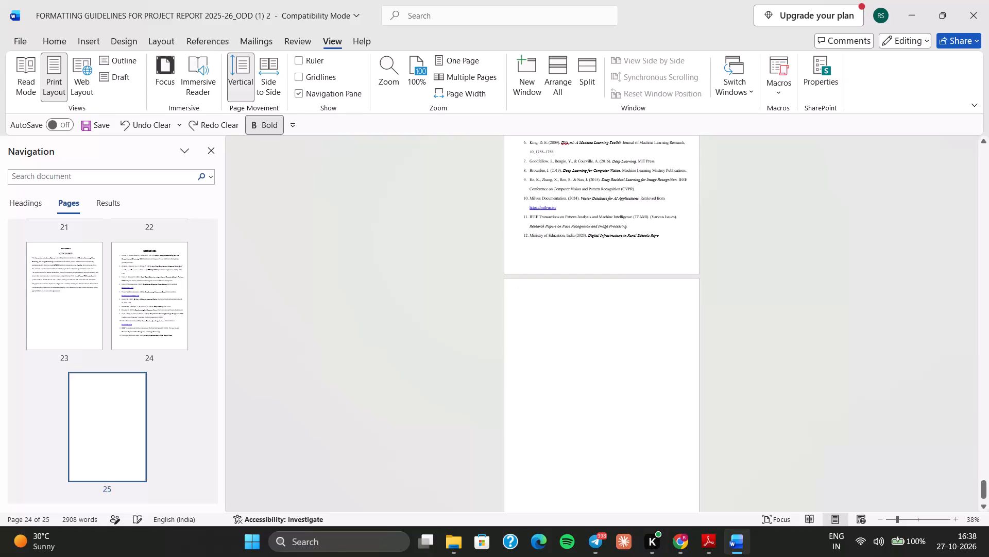
# Complete the title in reference 12 by adding "rt." so that it ends in "Report.".
pyautogui.keyDown('ctrl'); pyautogui.scroll(5, 596, 383); pyautogui.keyUp('ctrl')
pyautogui.scroll(1, 771, 282)
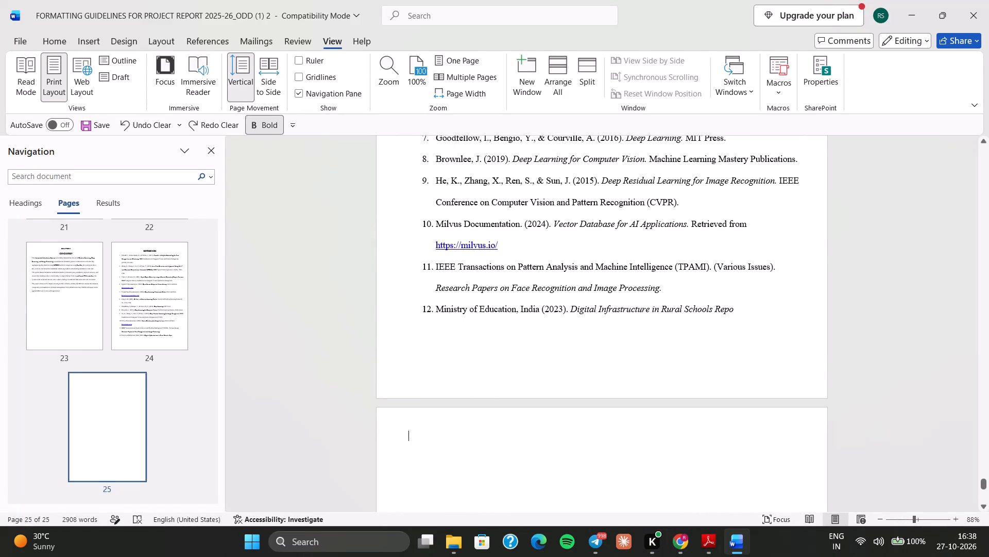
pyautogui.click(742, 312)
pyautogui.write('rt')
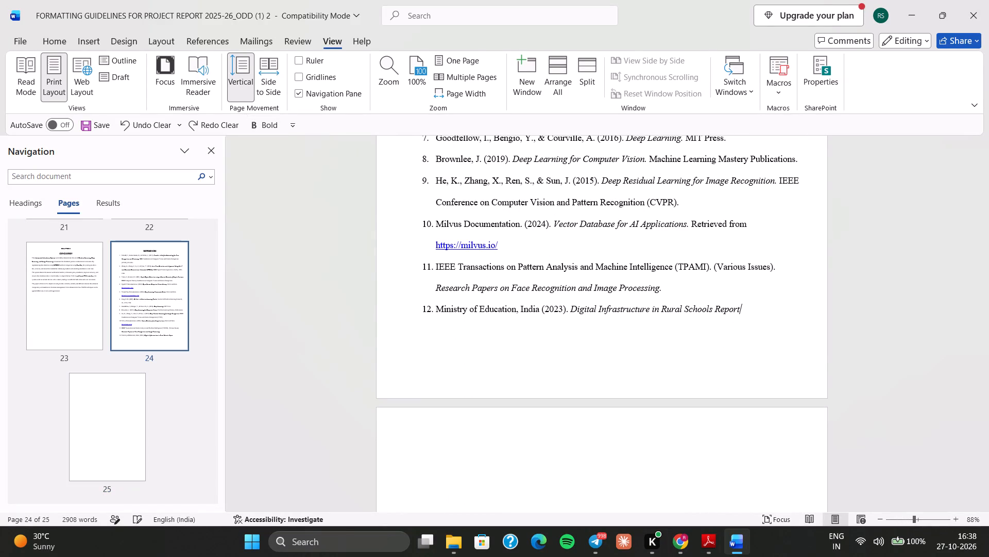
pyautogui.press('.')
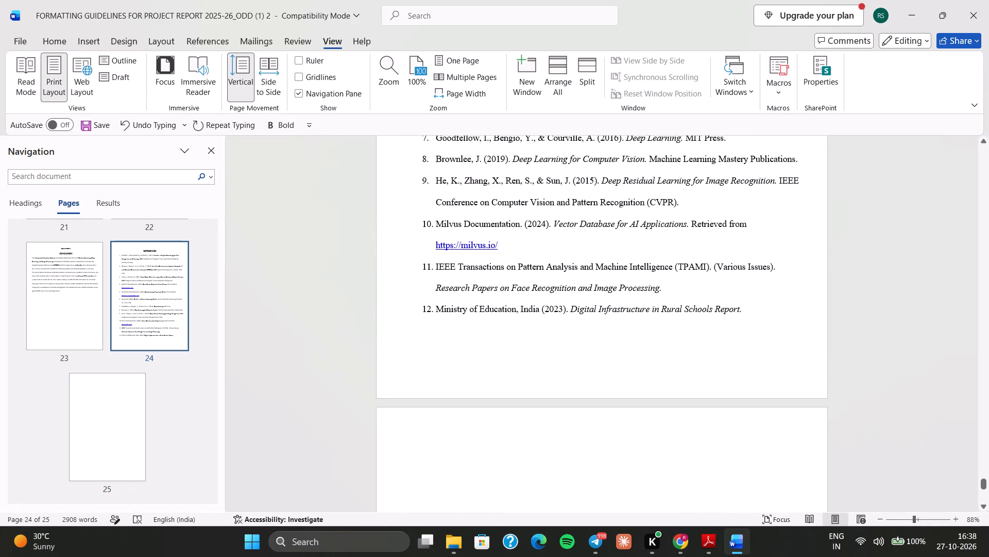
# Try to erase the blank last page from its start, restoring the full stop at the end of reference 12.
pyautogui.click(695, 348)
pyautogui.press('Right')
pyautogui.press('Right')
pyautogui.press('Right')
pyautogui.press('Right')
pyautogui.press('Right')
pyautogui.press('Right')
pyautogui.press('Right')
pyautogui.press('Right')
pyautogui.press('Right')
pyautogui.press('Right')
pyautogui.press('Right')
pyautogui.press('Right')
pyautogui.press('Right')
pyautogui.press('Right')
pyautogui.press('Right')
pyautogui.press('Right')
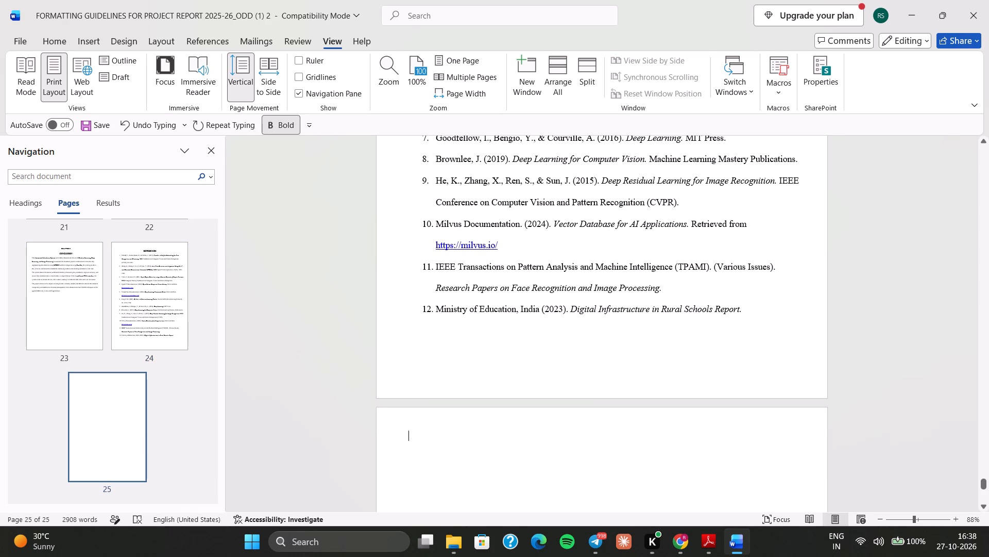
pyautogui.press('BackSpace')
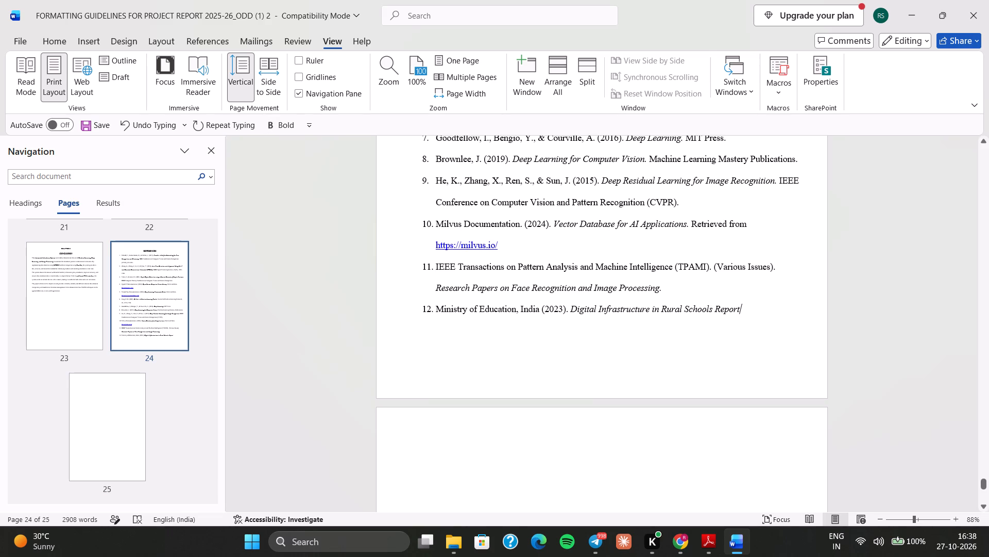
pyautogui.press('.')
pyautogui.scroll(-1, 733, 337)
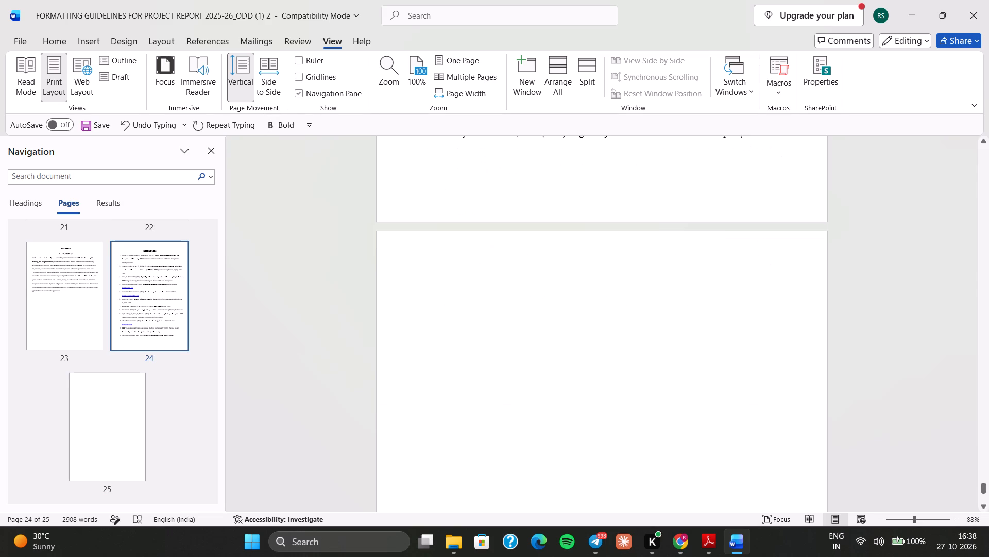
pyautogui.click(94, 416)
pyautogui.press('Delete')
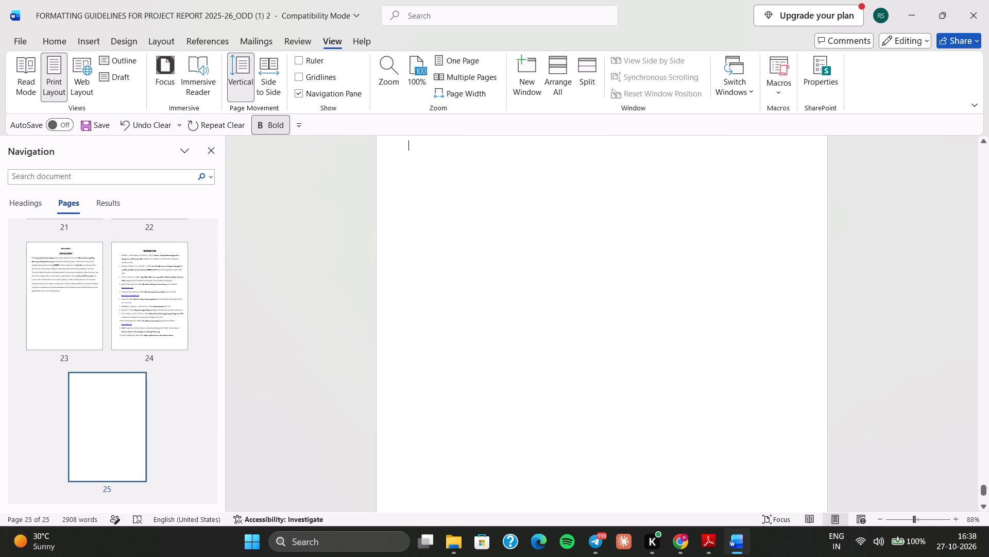
# Move the college logo on the Declaration page left, away from the college name and close to the left margin.
pyautogui.scroll(3, 482, 354)
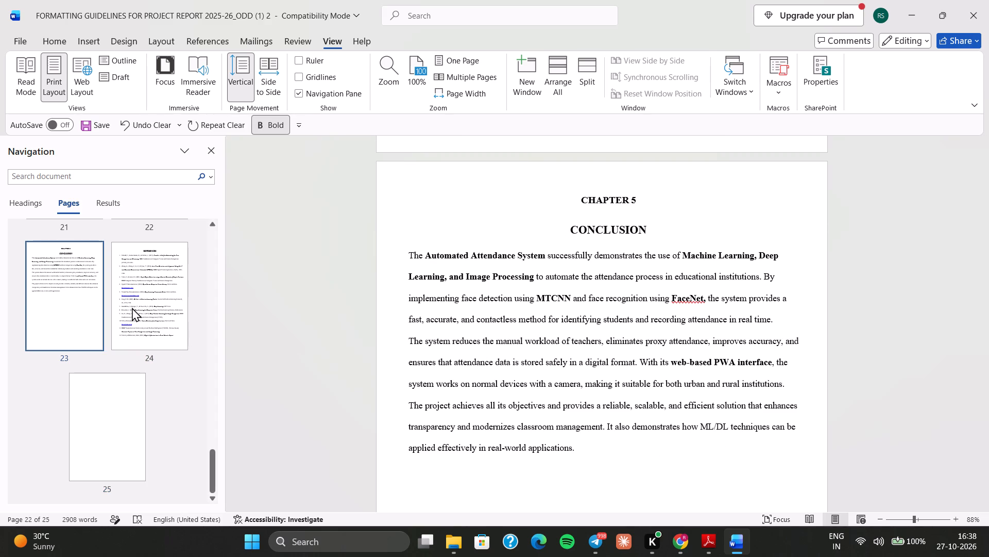
pyautogui.scroll(9, 617, 238)
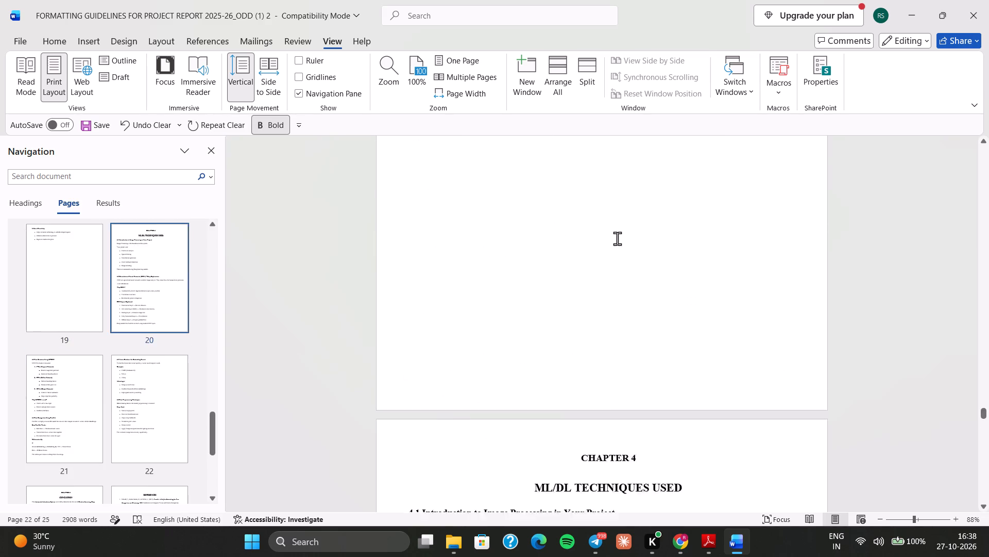
pyautogui.scroll(12, 617, 238)
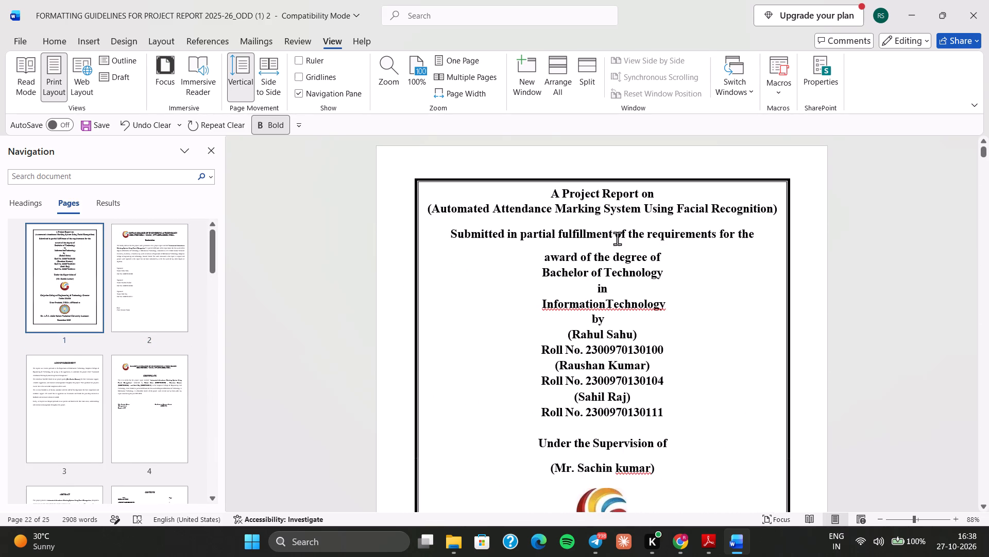
pyautogui.scroll(-4, 617, 238)
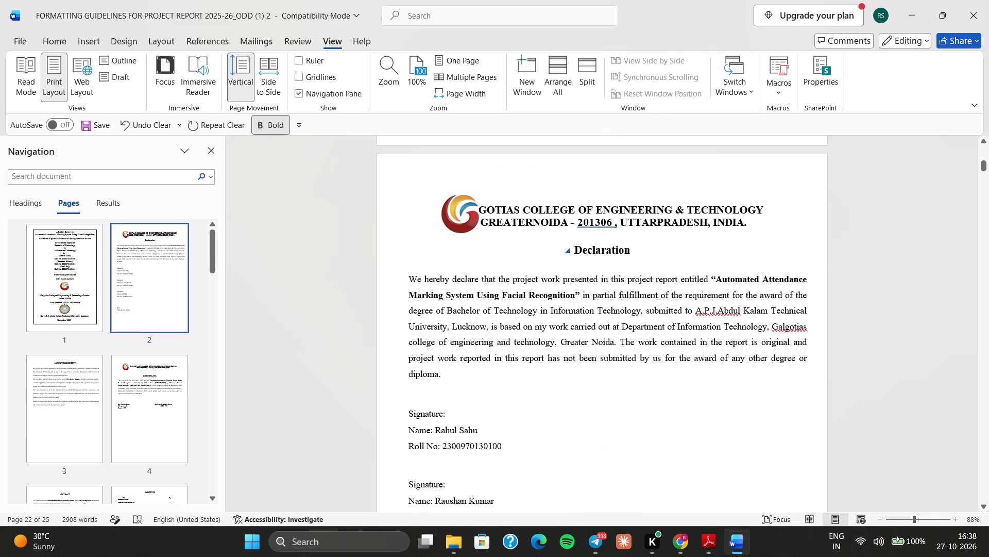
pyautogui.moveTo(456, 227); pyautogui.dragTo(425, 232)
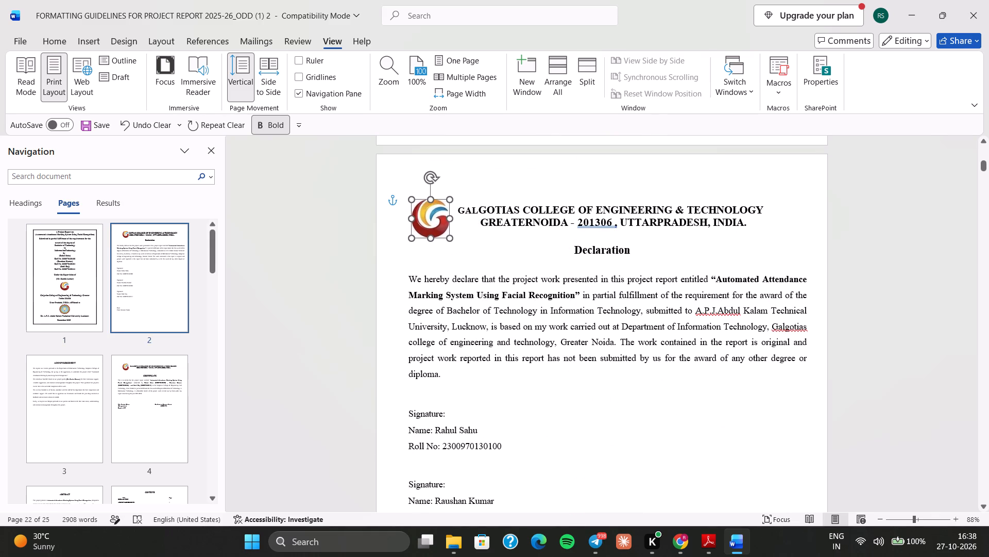
pyautogui.moveTo(425, 232); pyautogui.dragTo(432, 232)
pyautogui.click(623, 412)
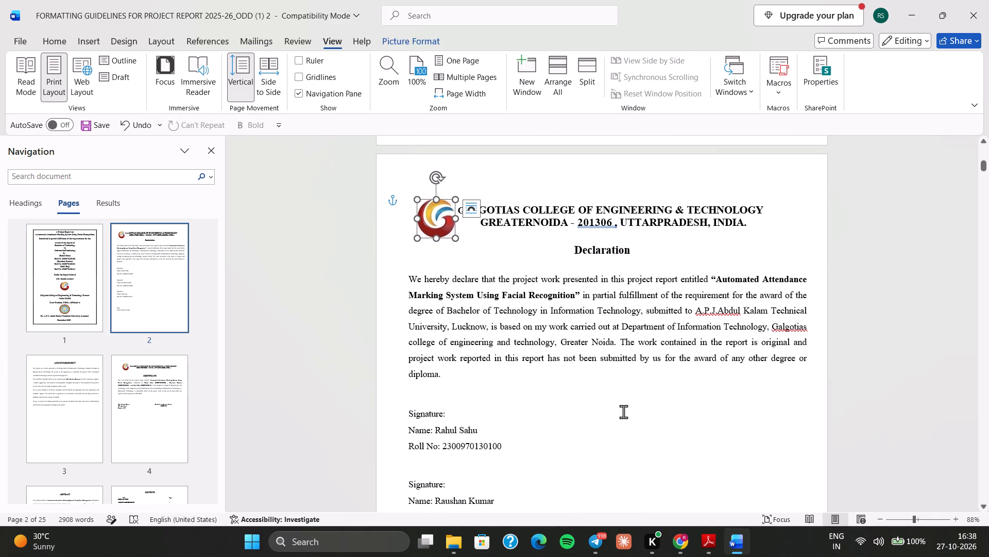
# Place the cursor at the Date line below the signatures on the Declaration page.
pyautogui.scroll(-2, 623, 412)
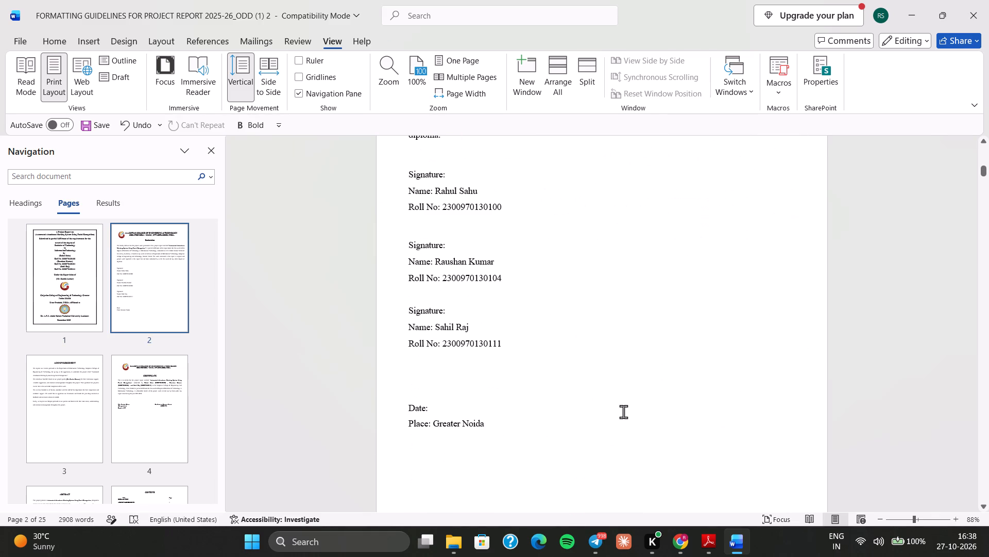
pyautogui.click(457, 421)
pyautogui.click(448, 417)
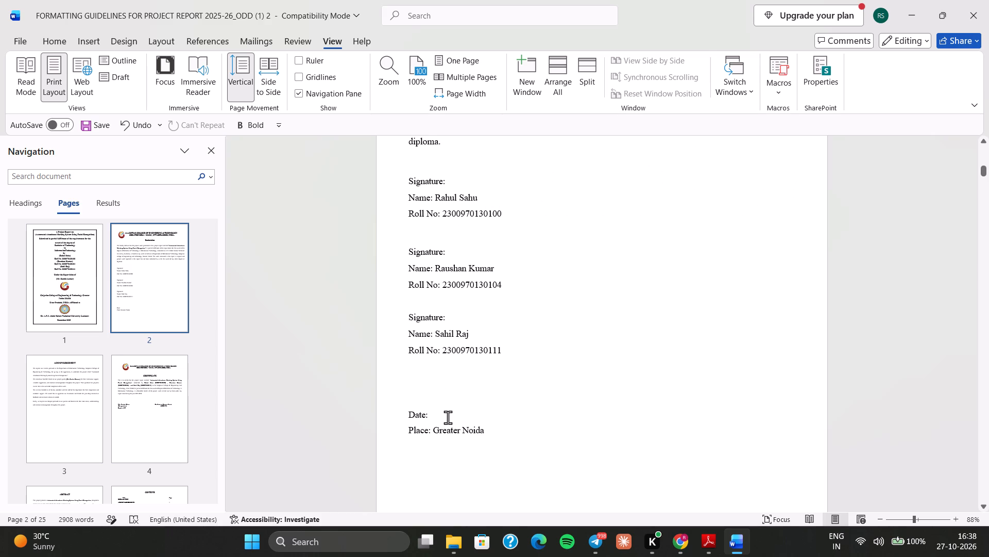
# Switch to File Explorer and look through the files in the Downloads folder.
pyautogui.scroll(-1, 448, 417)
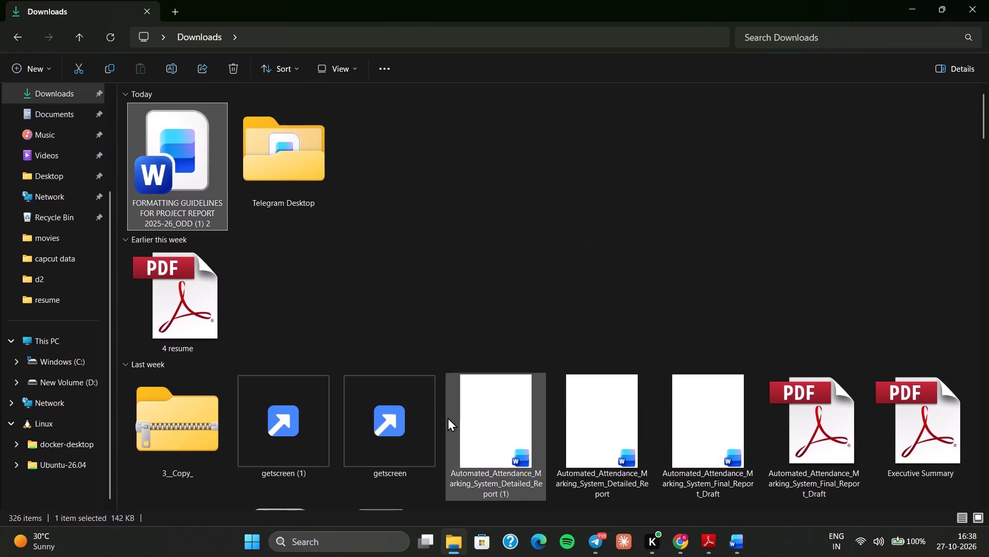
pyautogui.scroll(-13, 448, 417)
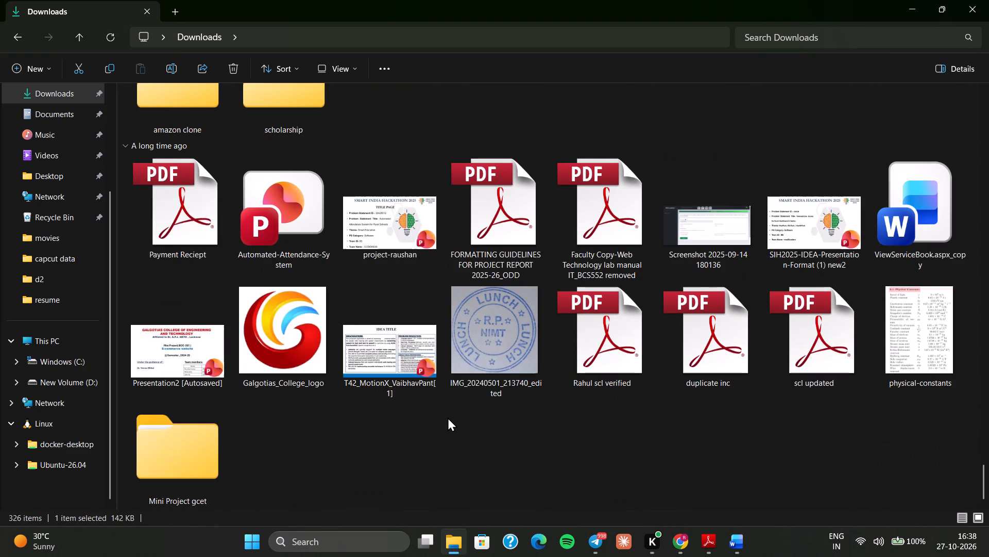
pyautogui.scroll(2, 448, 417)
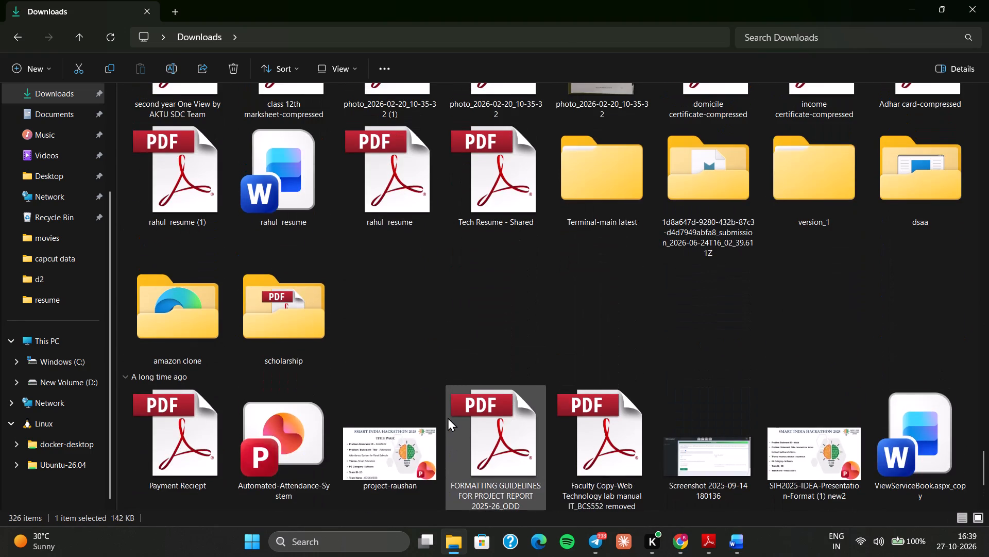
pyautogui.scroll(3, 448, 417)
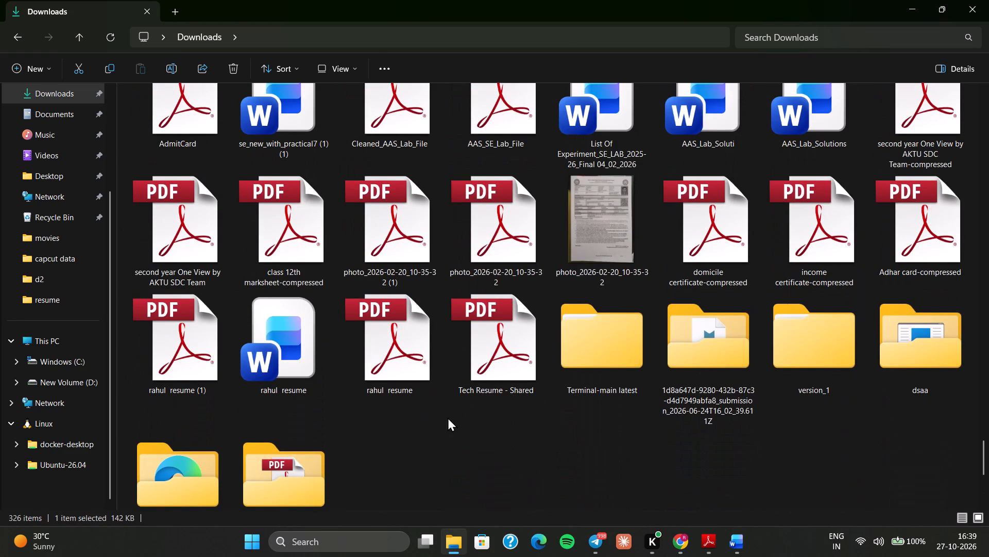
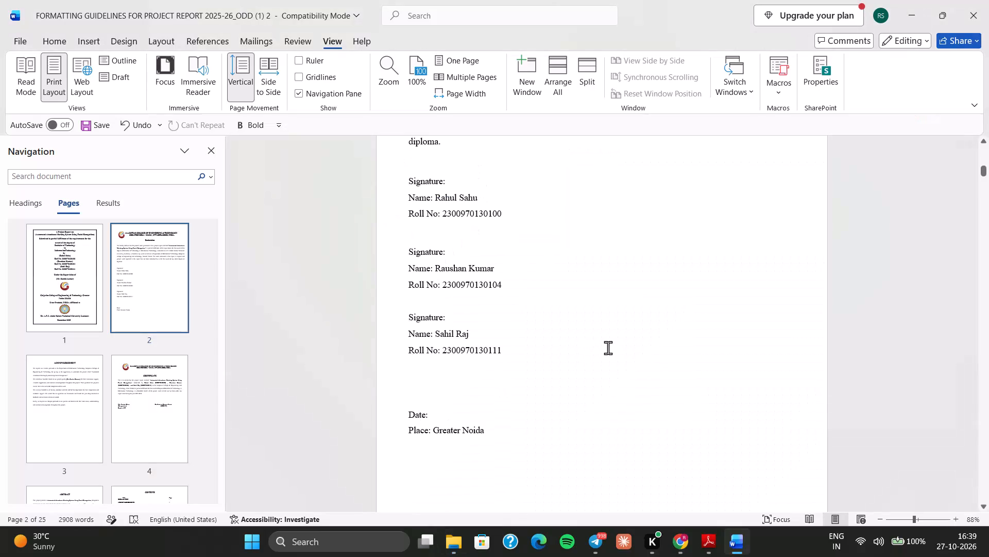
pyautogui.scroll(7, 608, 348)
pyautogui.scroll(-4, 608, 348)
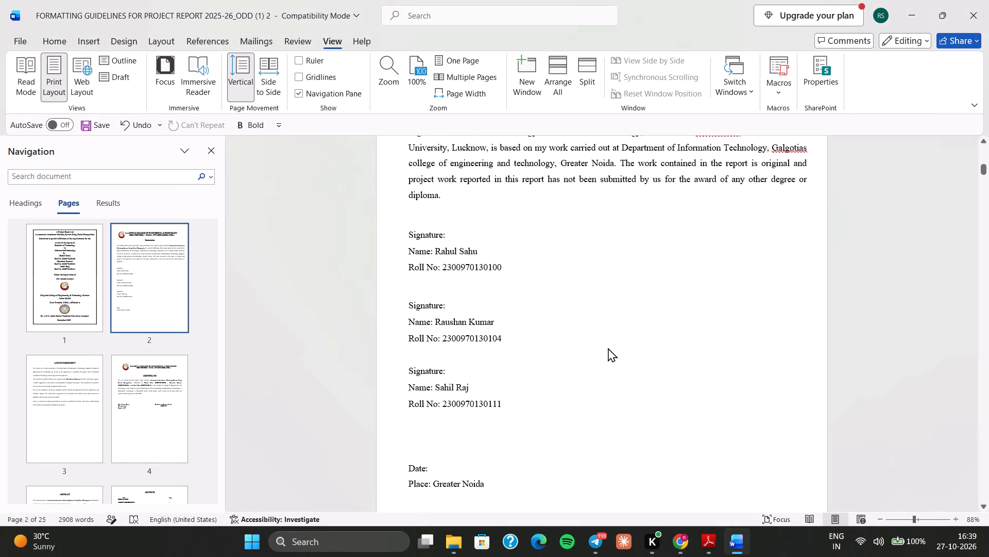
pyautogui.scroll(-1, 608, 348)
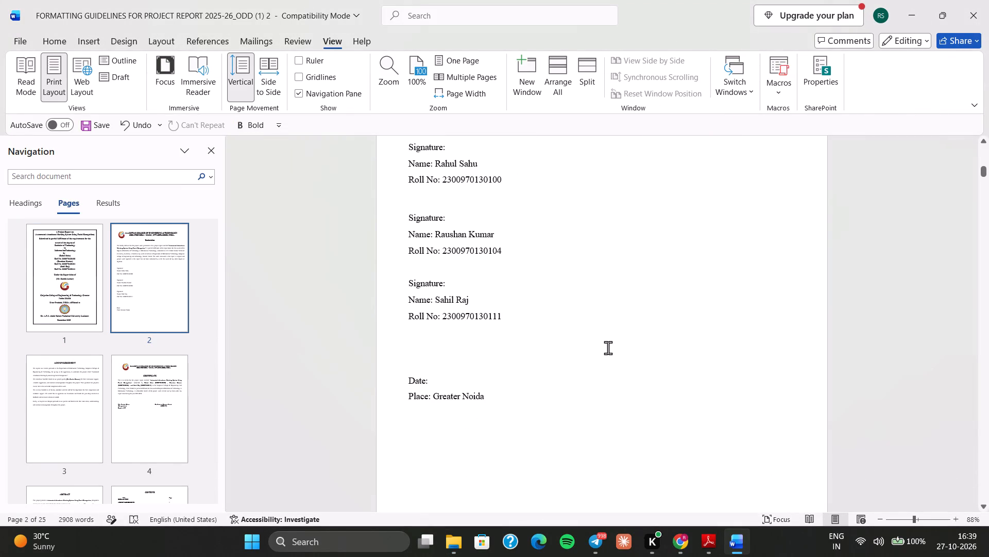
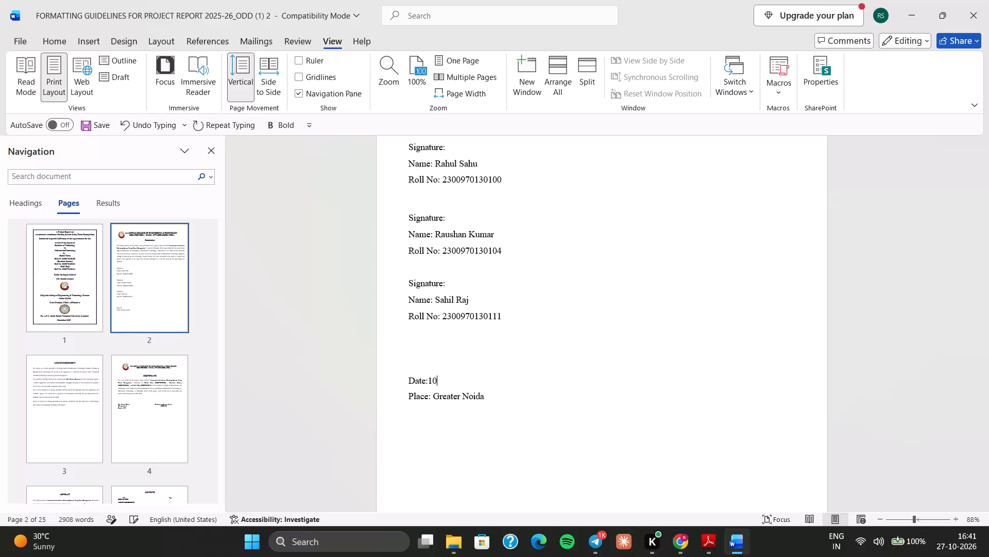
# Complete the date above the Place line on the Declaration page as 10/12/2025.
pyautogui.press('/')
pyautogui.press('1')
pyautogui.press('2')
pyautogui.write('/2025')
pyautogui.scroll(-1, 655, 381)
pyautogui.click(655, 381)
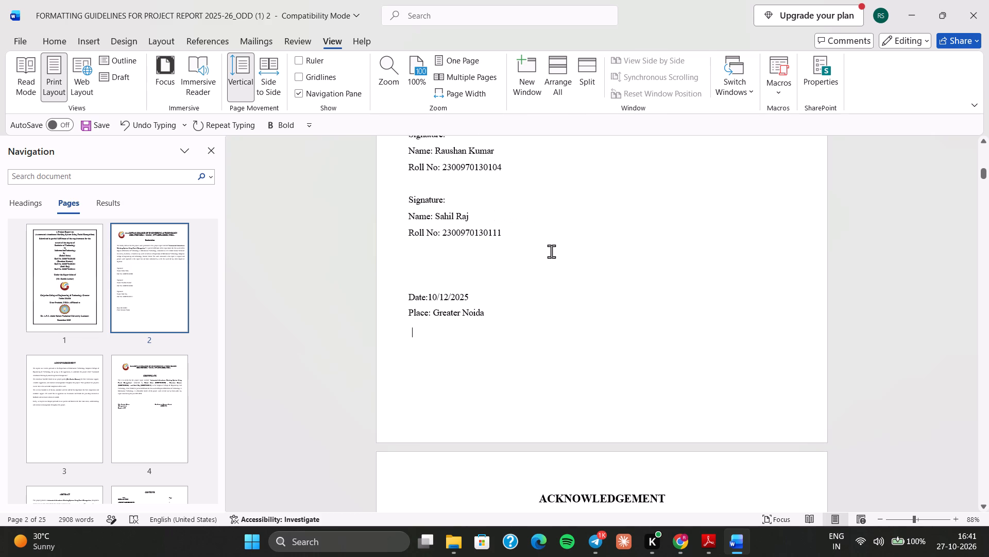
# Nudge the college logo on the Certificate page slightly left, away from the college name.
pyautogui.scroll(-2, 551, 251)
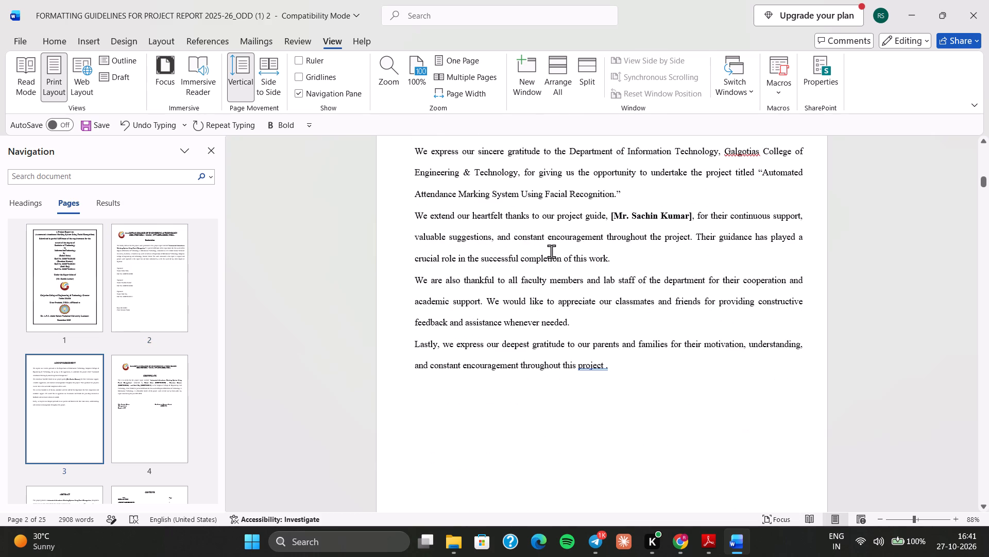
pyautogui.scroll(-2, 551, 251)
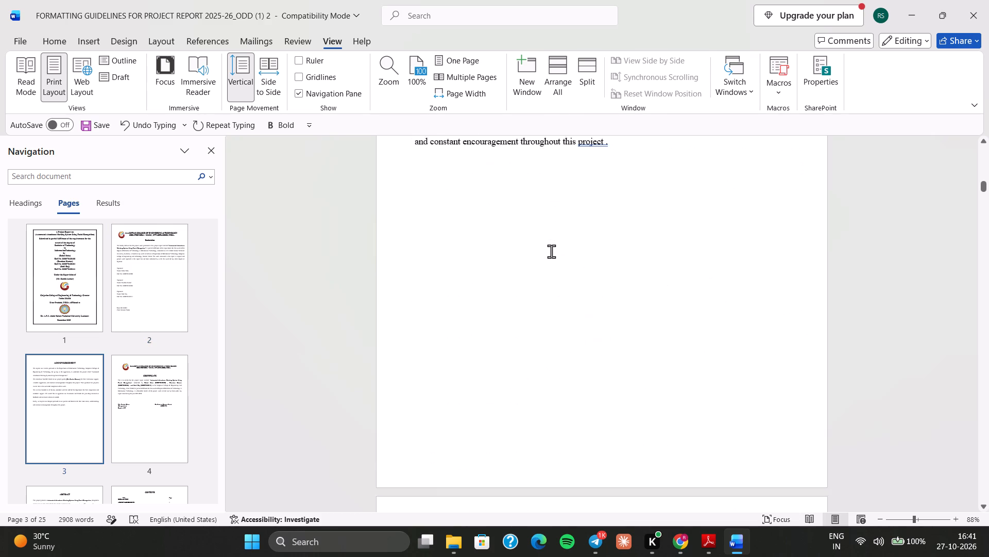
pyautogui.scroll(-2, 551, 251)
pyautogui.scroll(1, 551, 251)
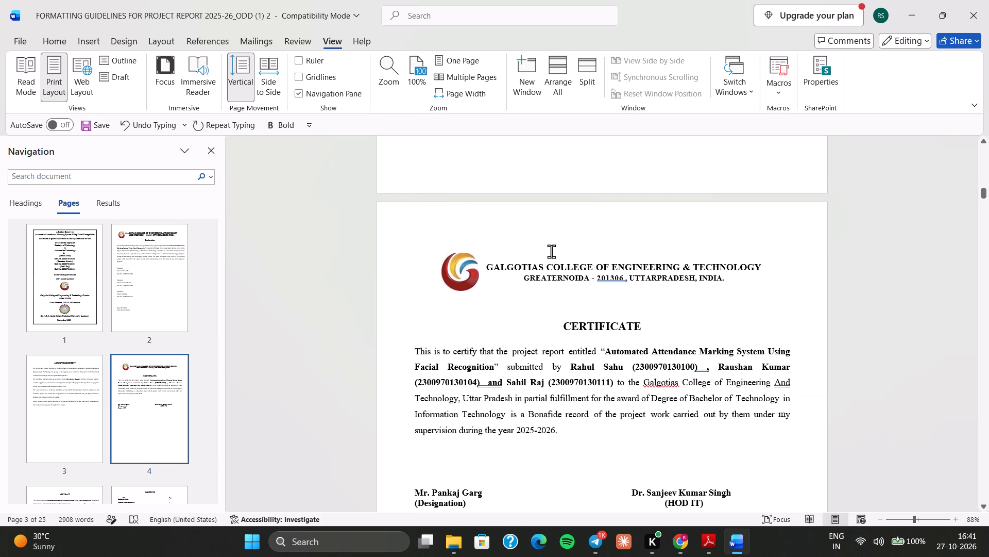
pyautogui.click(463, 280)
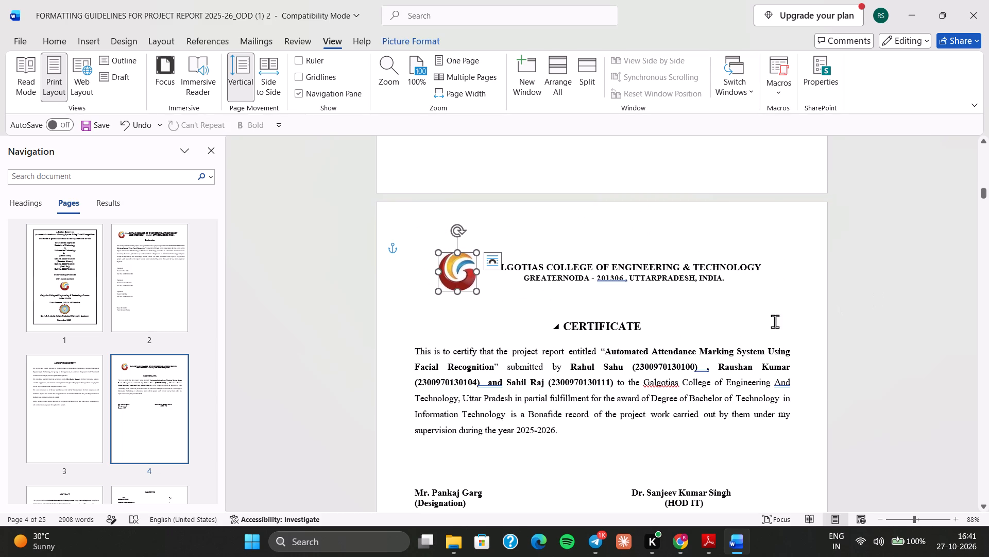
pyautogui.scroll(-1, 775, 321)
pyautogui.click(790, 385)
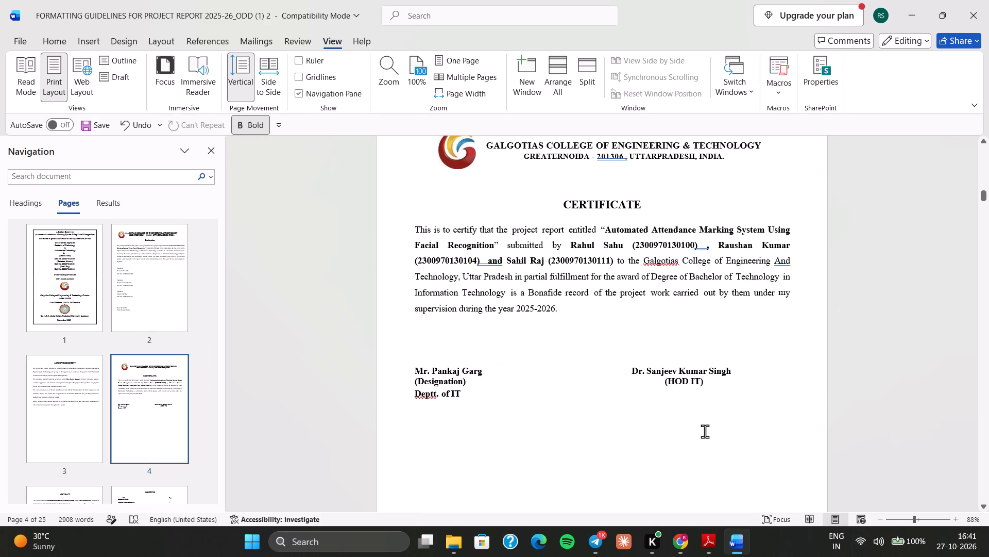
# Review the layout from the Certificate signature block through the Abstract and Contents pages to Chapter 1.
pyautogui.scroll(-1, 705, 431)
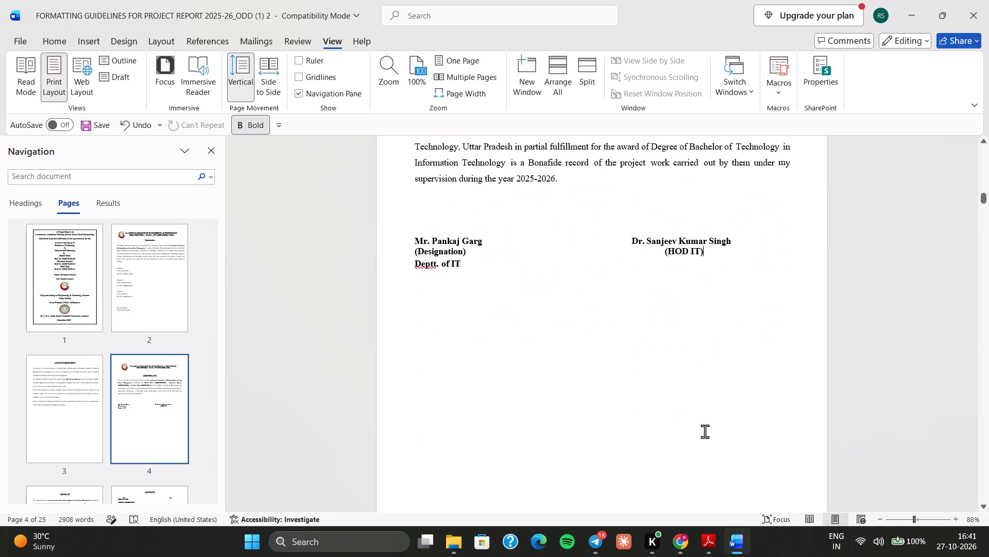
pyautogui.scroll(-4, 705, 431)
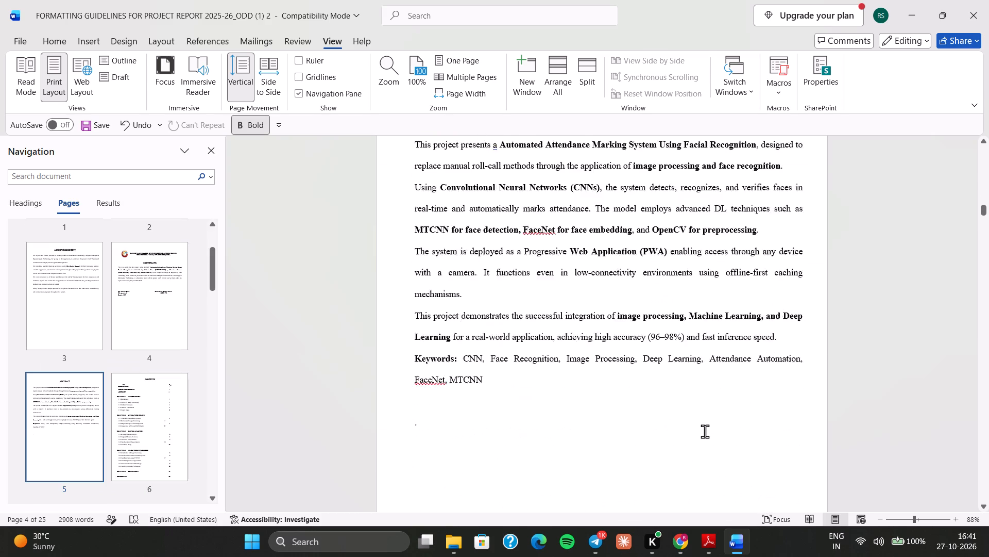
pyautogui.scroll(-1, 705, 431)
pyautogui.scroll(1, 705, 431)
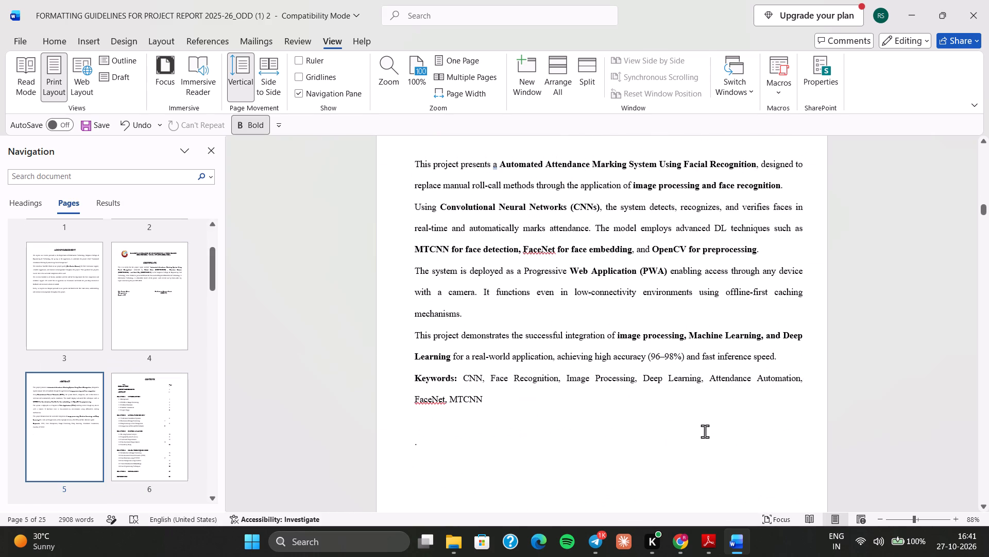
pyautogui.scroll(1, 705, 431)
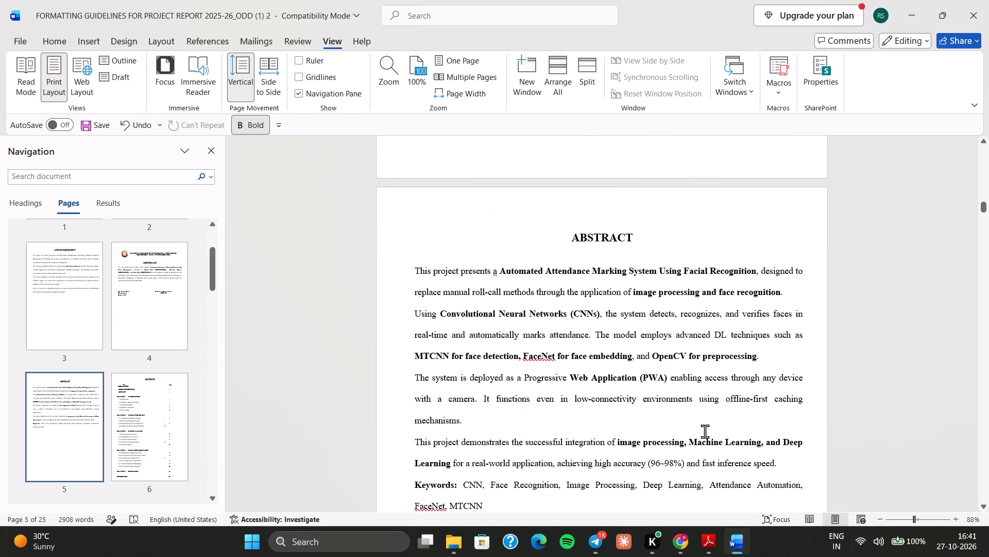
pyautogui.scroll(1, 705, 431)
pyautogui.scroll(-1, 705, 431)
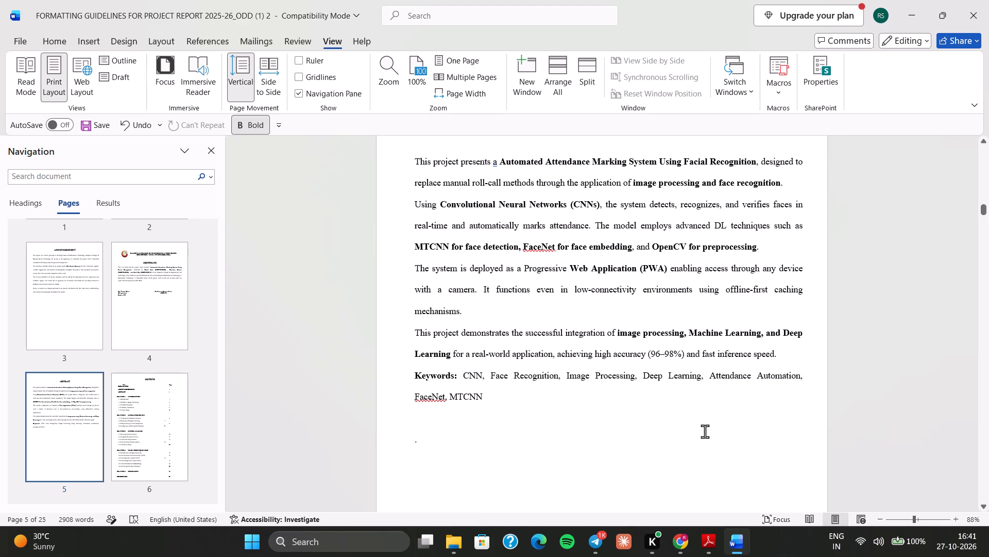
pyautogui.scroll(1, 705, 431)
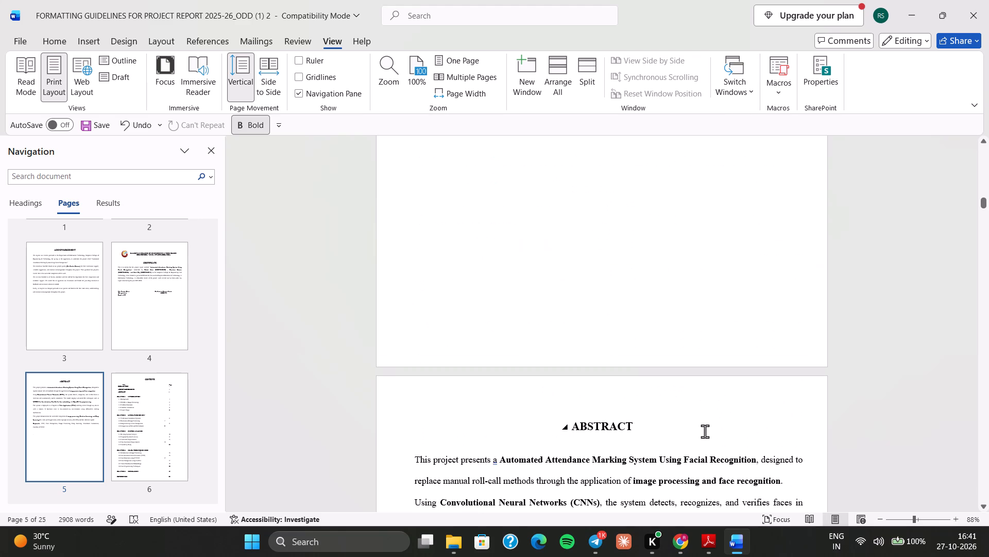
pyautogui.scroll(1, 705, 431)
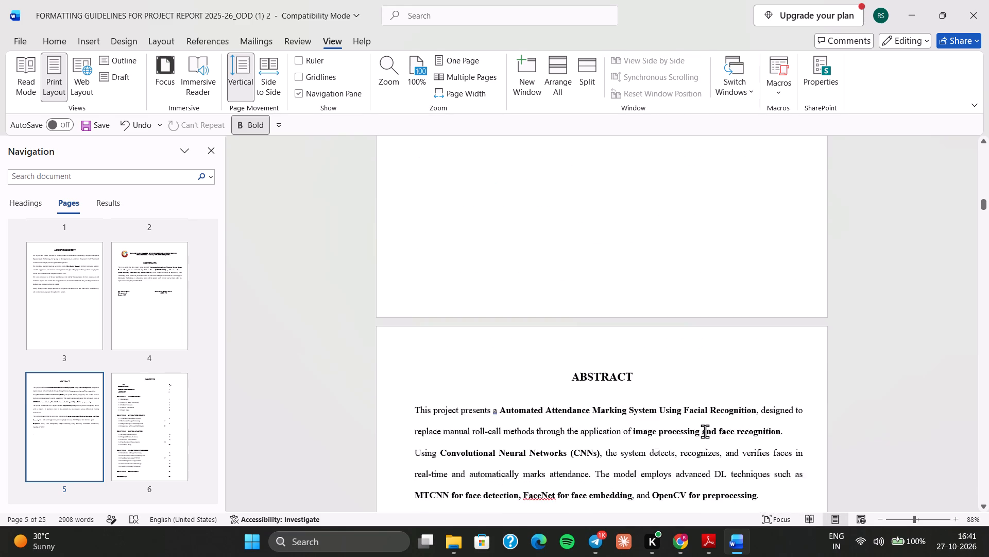
pyautogui.scroll(1, 705, 431)
pyautogui.scroll(-2, 705, 431)
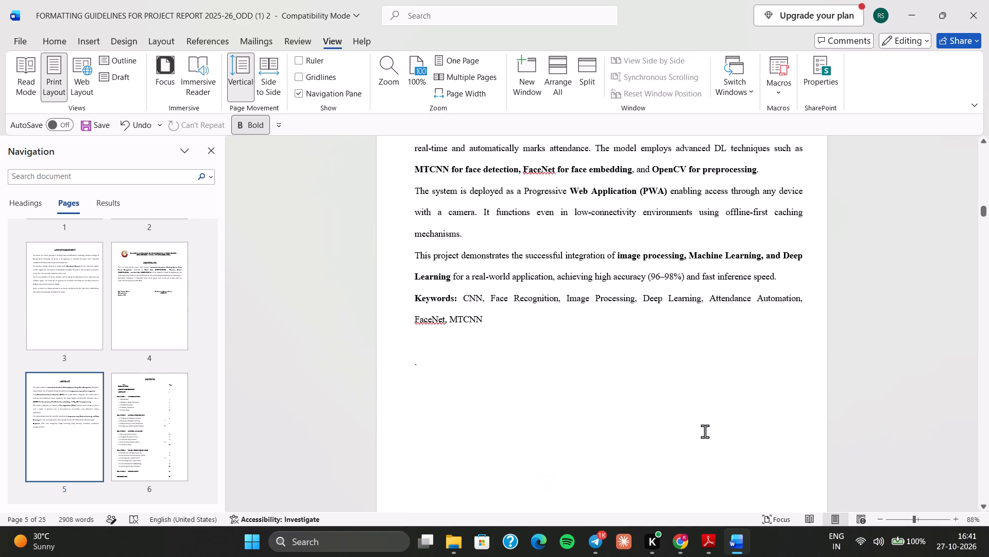
pyautogui.scroll(-3, 705, 431)
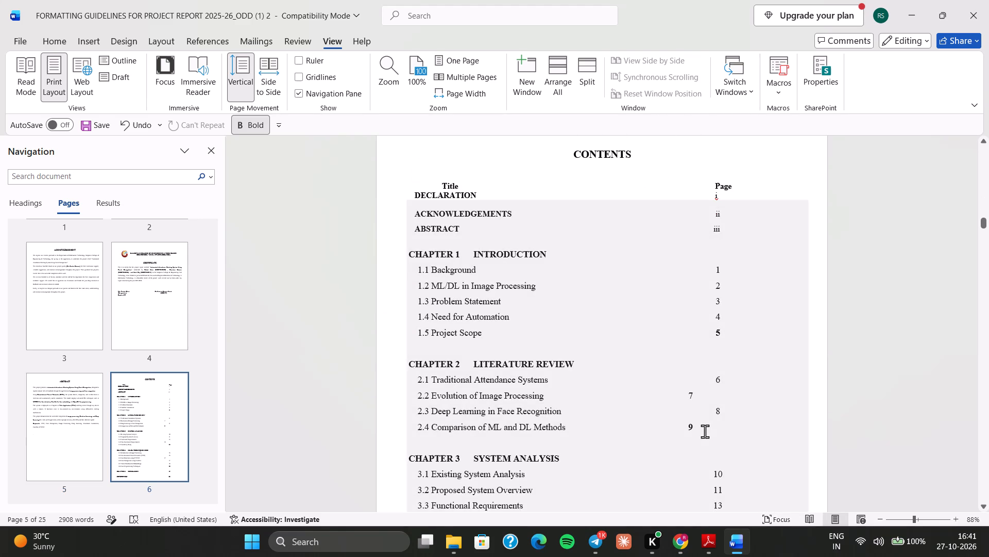
pyautogui.scroll(-4, 705, 431)
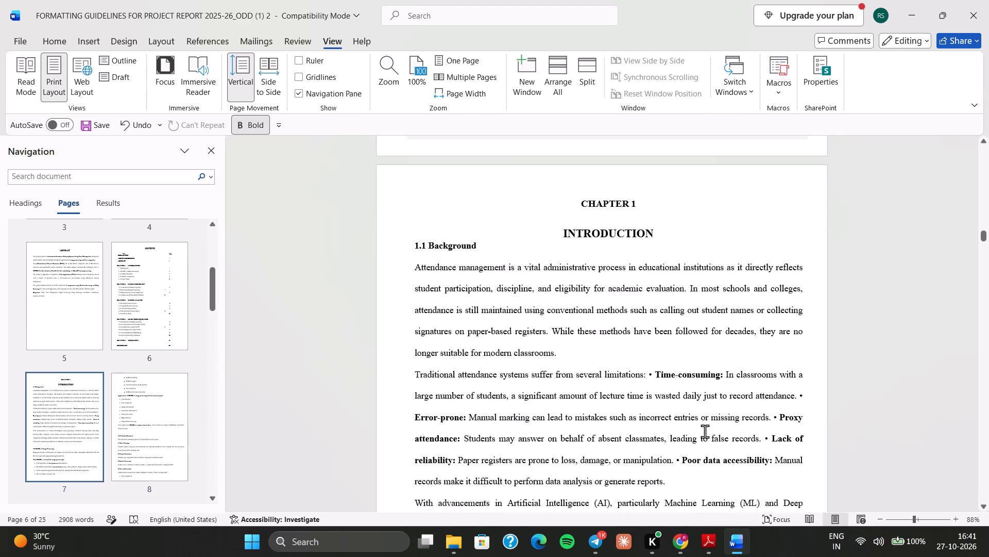
pyautogui.scroll(-2, 705, 431)
# Check the cover page, Declaration and Acknowledgement pages for layout and text.
pyautogui.scroll(10, 705, 431)
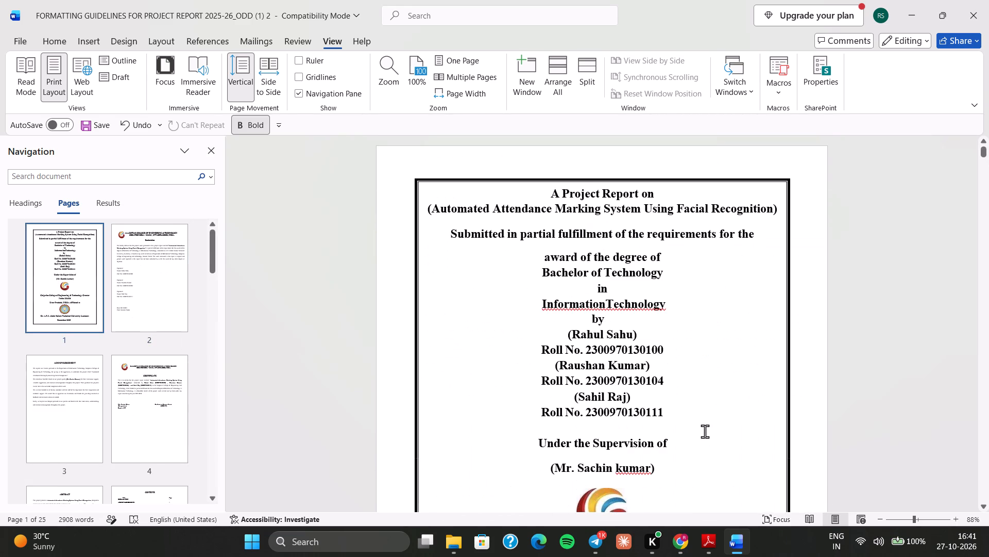
pyautogui.scroll(-1, 705, 431)
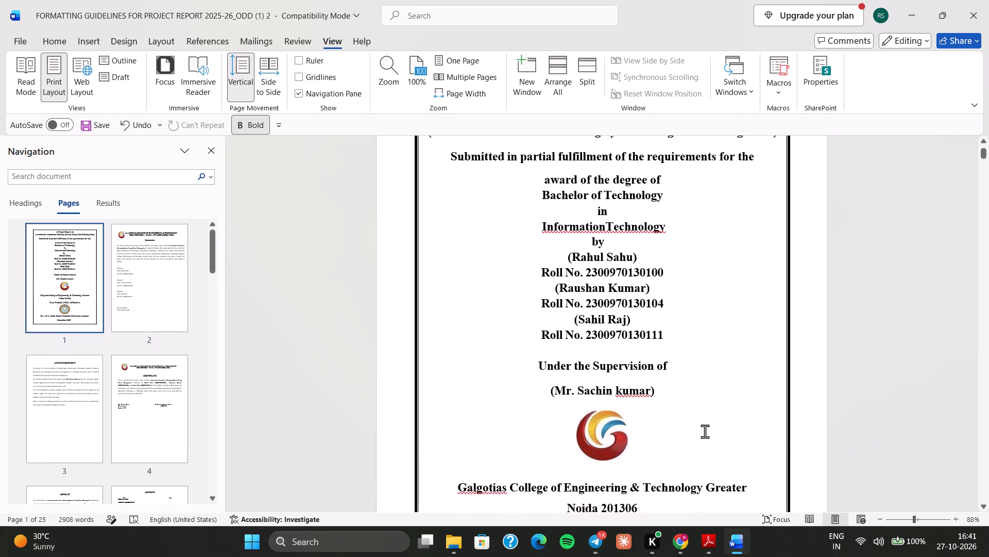
pyautogui.scroll(-3, 705, 431)
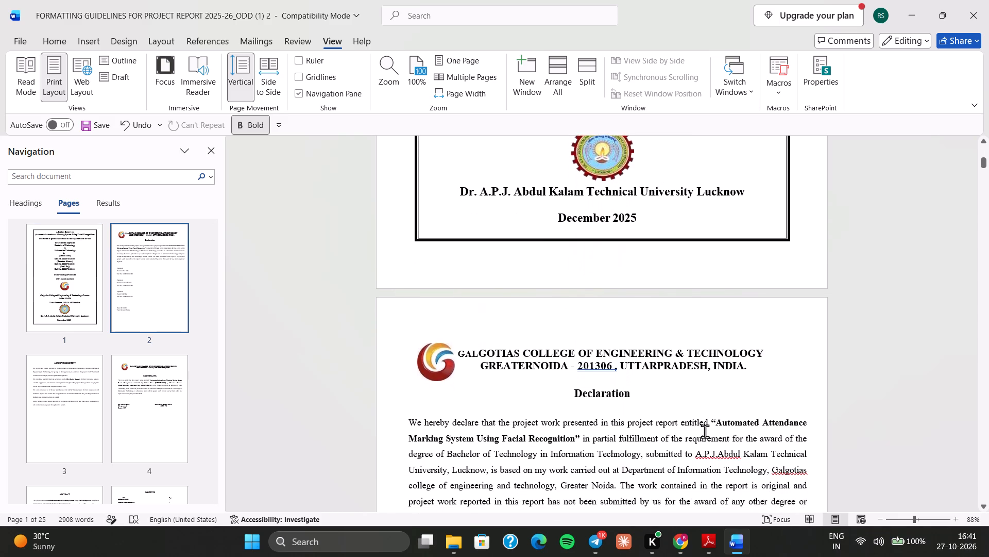
pyautogui.scroll(-1, 705, 431)
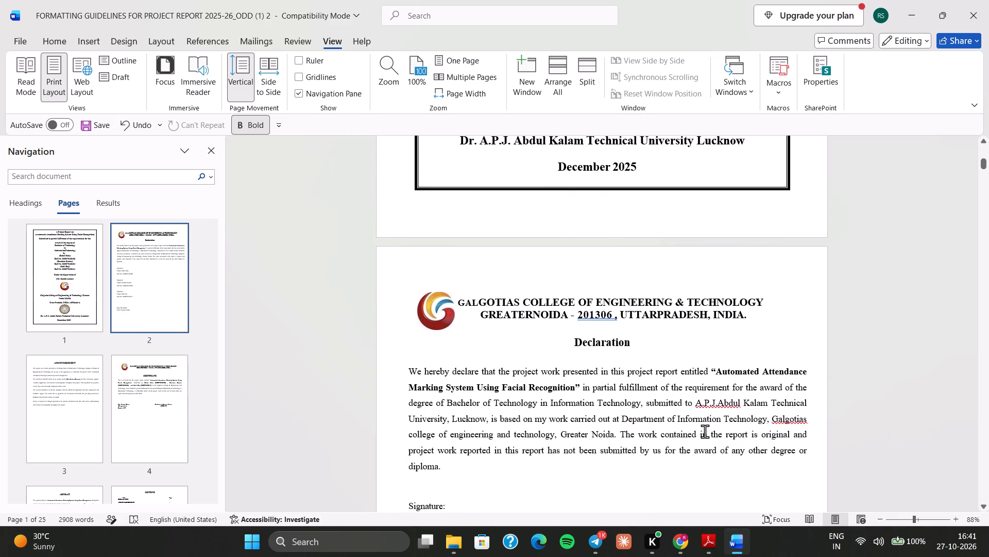
pyautogui.scroll(-2, 705, 431)
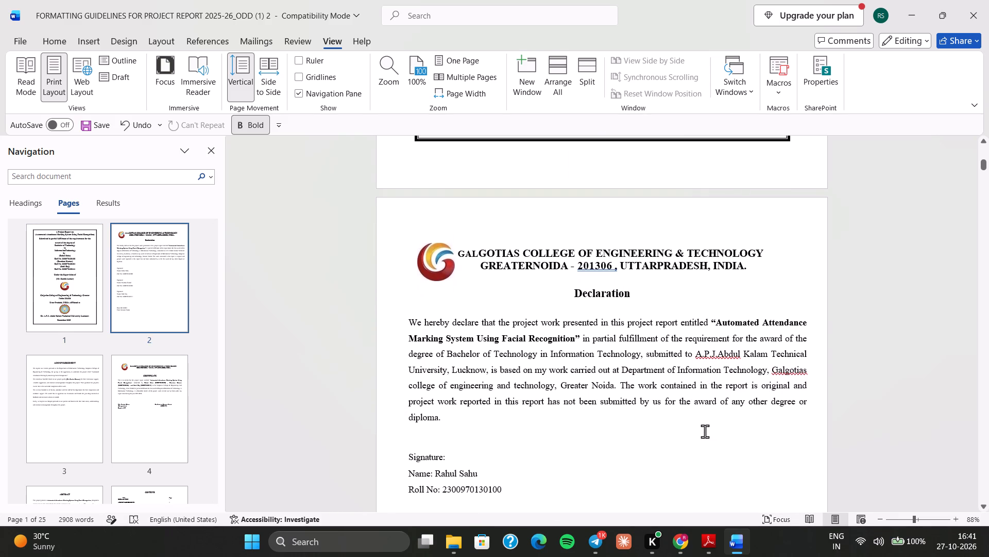
pyautogui.scroll(-3, 705, 431)
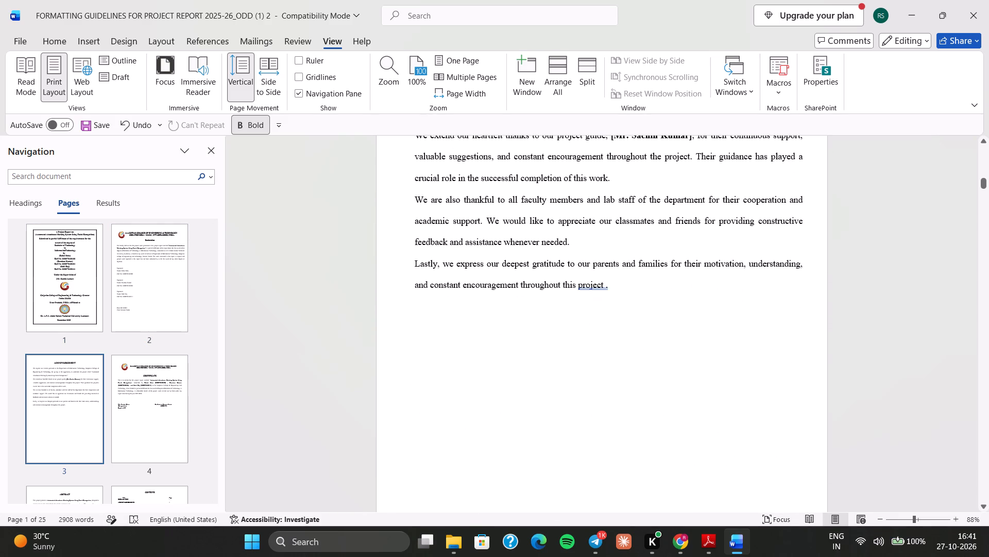
# Recheck the front matter from the cover page through the Acknowledgement and Certificate to the Abstract.
pyautogui.scroll(3, 705, 431)
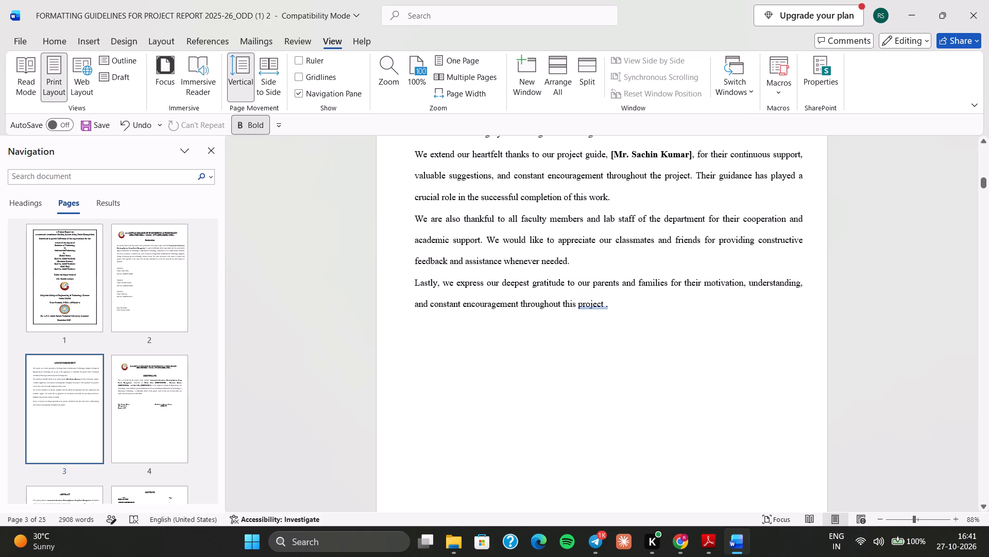
pyautogui.scroll(6, 705, 431)
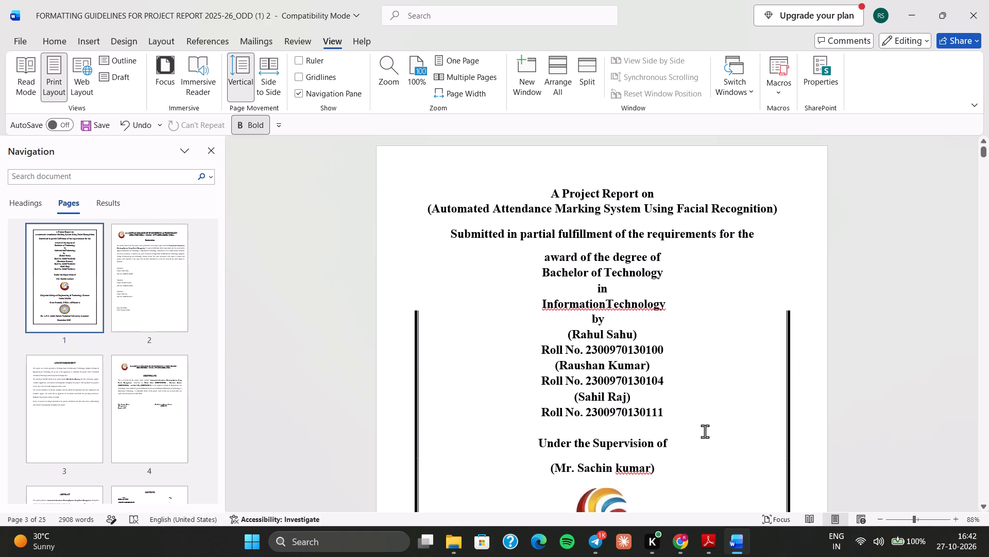
pyautogui.scroll(3, 705, 431)
pyautogui.scroll(-1, 705, 431)
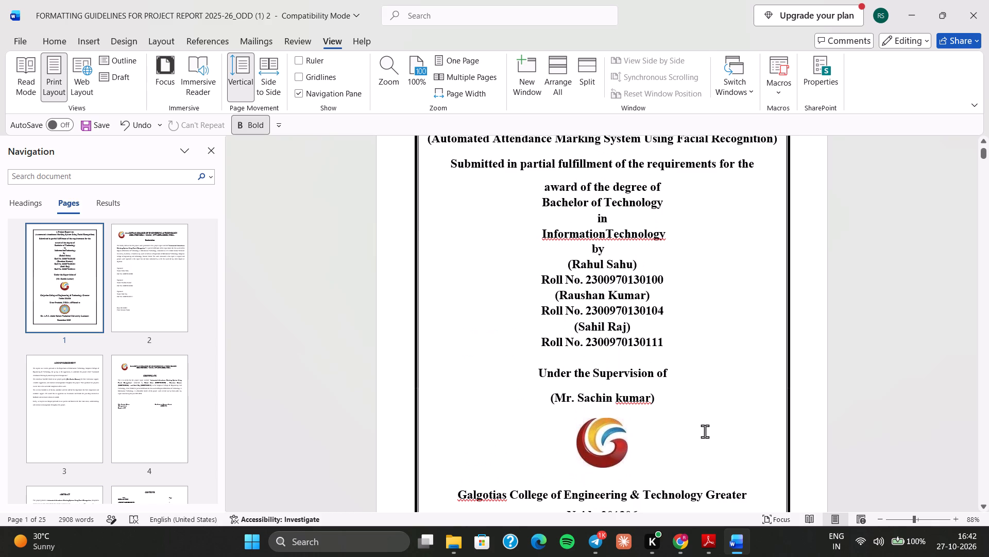
pyautogui.scroll(1, 705, 431)
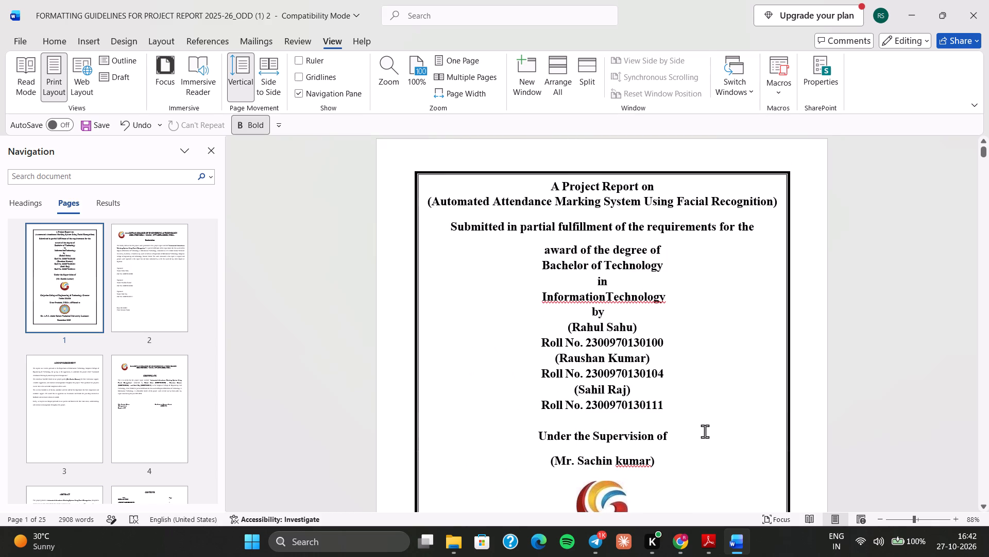
pyautogui.scroll(-1, 705, 431)
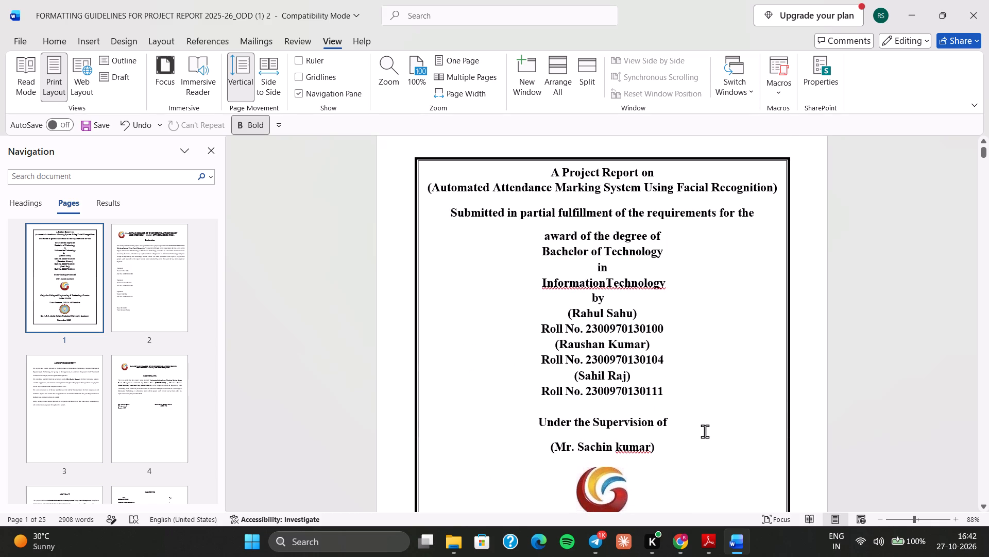
pyautogui.scroll(-11, 705, 431)
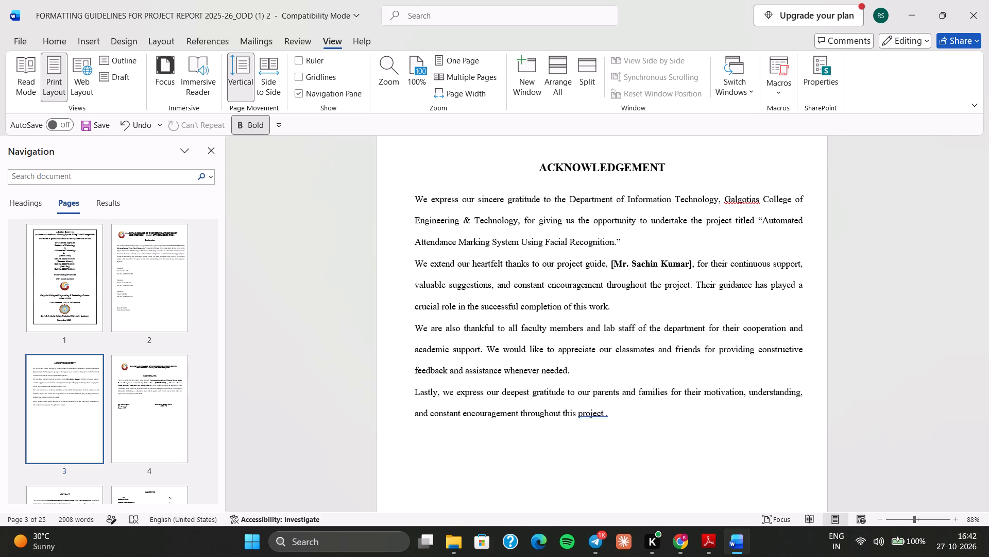
pyautogui.scroll(-3, 705, 431)
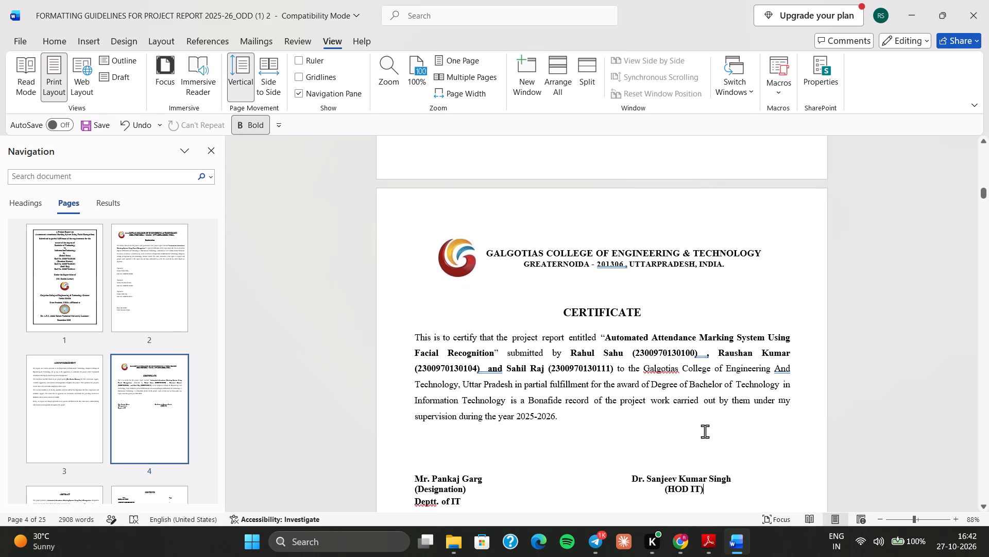
pyautogui.scroll(-2, 705, 431)
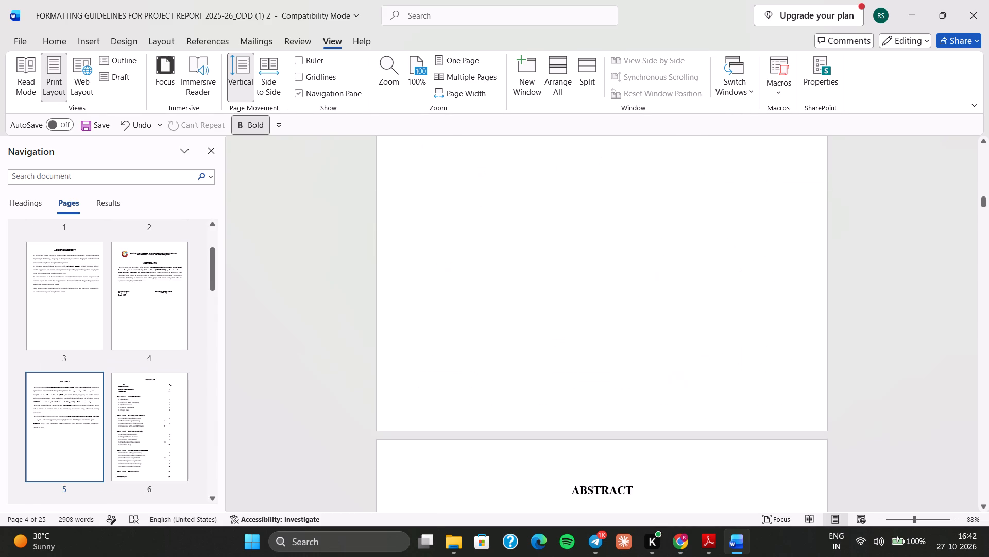
pyautogui.scroll(-2, 705, 431)
pyautogui.scroll(2, 705, 431)
pyautogui.scroll(-1, 705, 431)
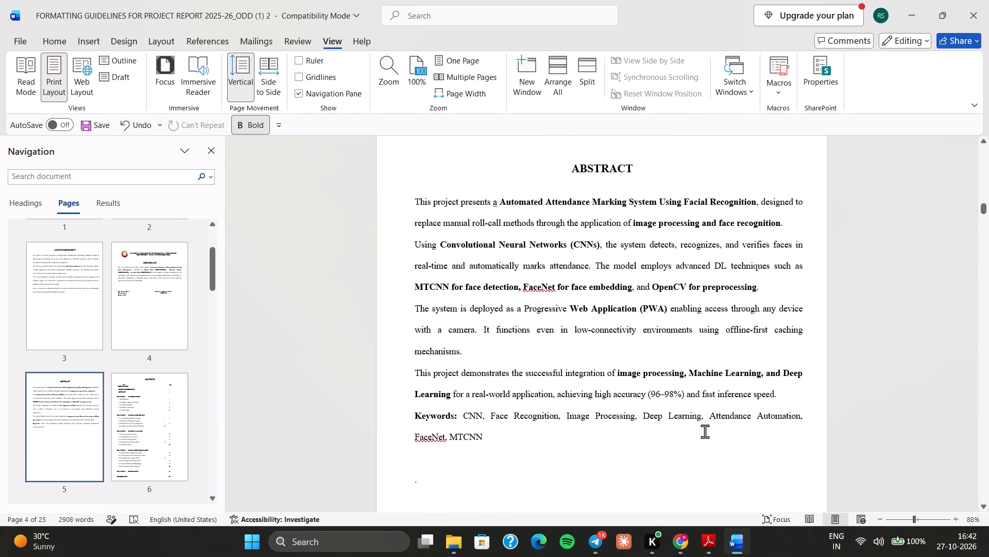
# Check the page layout around the Abstract, the Certificate signature block, the Contents and the start of Chapter 1.
pyautogui.scroll(-4, 705, 431)
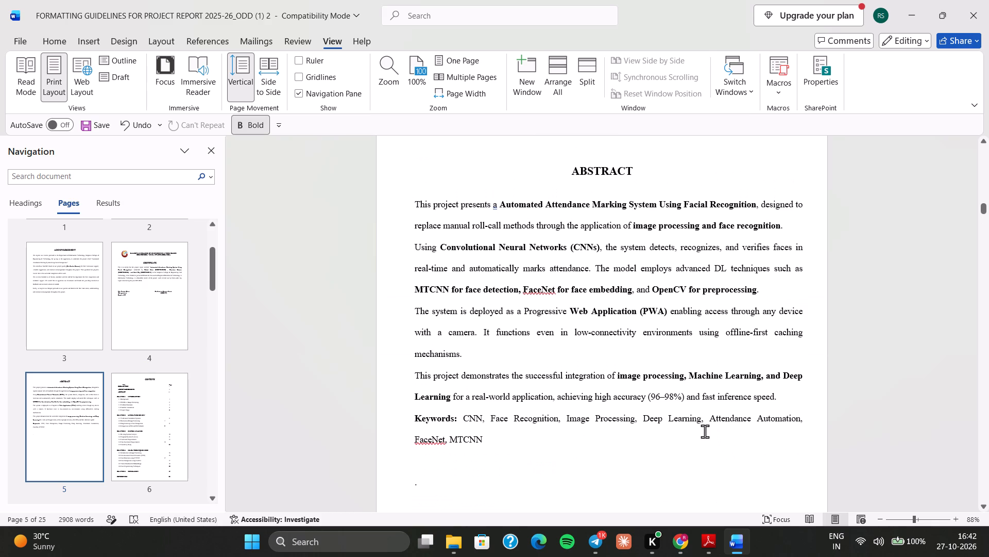
pyautogui.scroll(-2, 705, 431)
pyautogui.scroll(1, 705, 431)
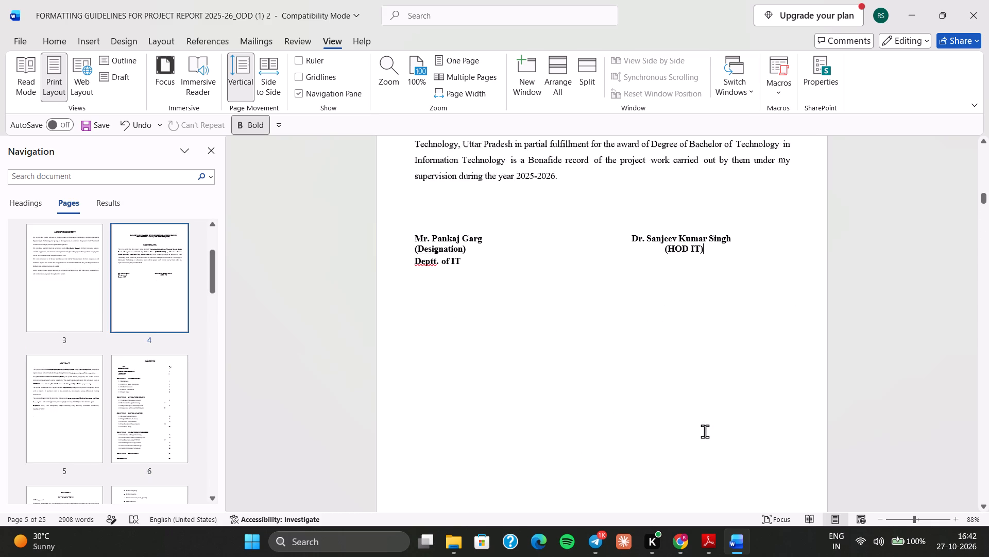
pyautogui.scroll(-3, 705, 431)
pyautogui.keyDown('ctrl'); pyautogui.scroll(-4, 705, 431); pyautogui.keyUp('ctrl')
pyautogui.scroll(-3, 705, 431)
pyautogui.scroll(1, 705, 431)
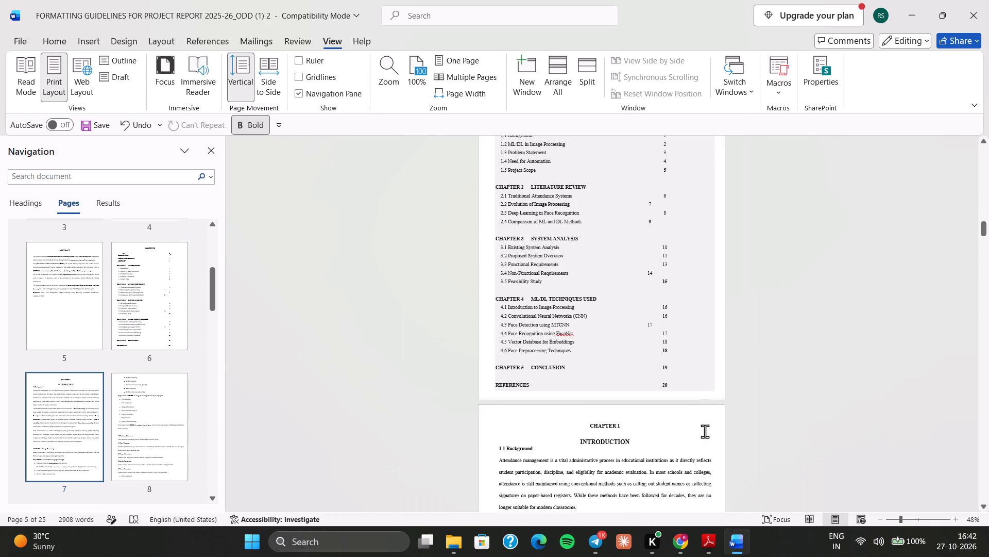
# In the Contents, add spaces before page number 7 of entry 2.2 Evolution of Image Processing to move it into the page-number column.
pyautogui.scroll(1, 705, 431)
pyautogui.keyDown('ctrl'); pyautogui.scroll(4, 705, 431); pyautogui.keyUp('ctrl')
pyautogui.scroll(-1, 705, 431)
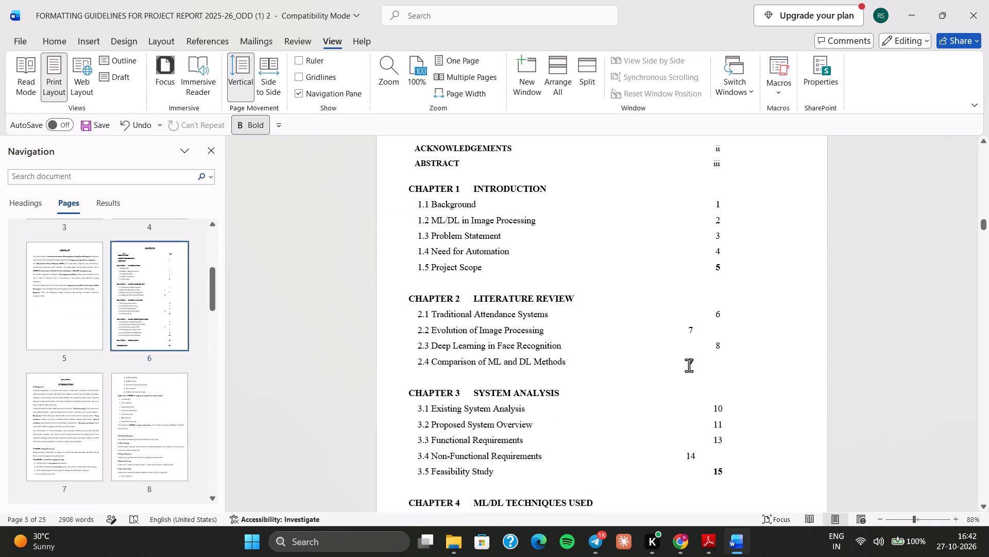
pyautogui.click(686, 330)
pyautogui.press('space')
pyautogui.press('space')
pyautogui.press('space')
pyautogui.press('space')
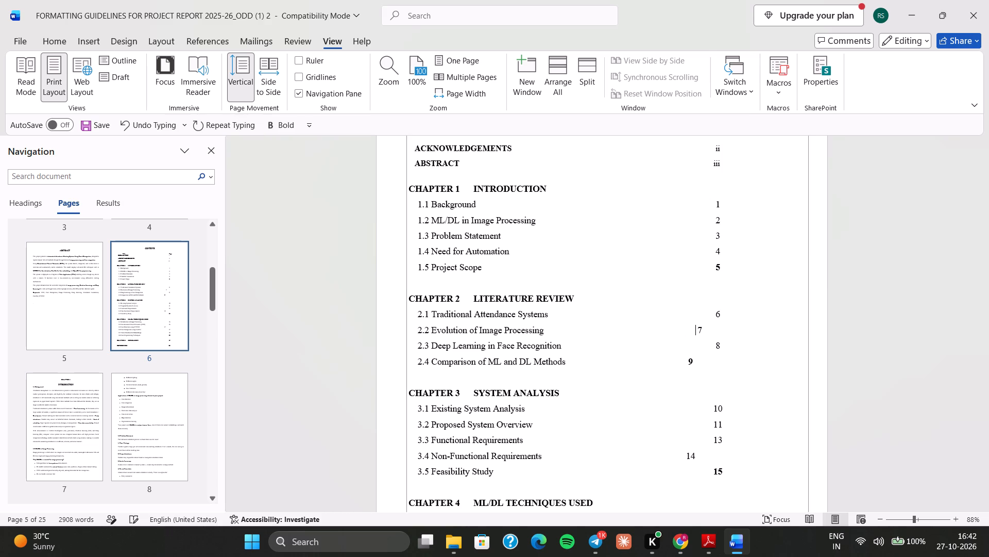
pyautogui.press('space')
pyautogui.press('space')
pyautogui.press('space')
pyautogui.press('space')
pyautogui.press('space')
pyautogui.press('space')
pyautogui.press('space')
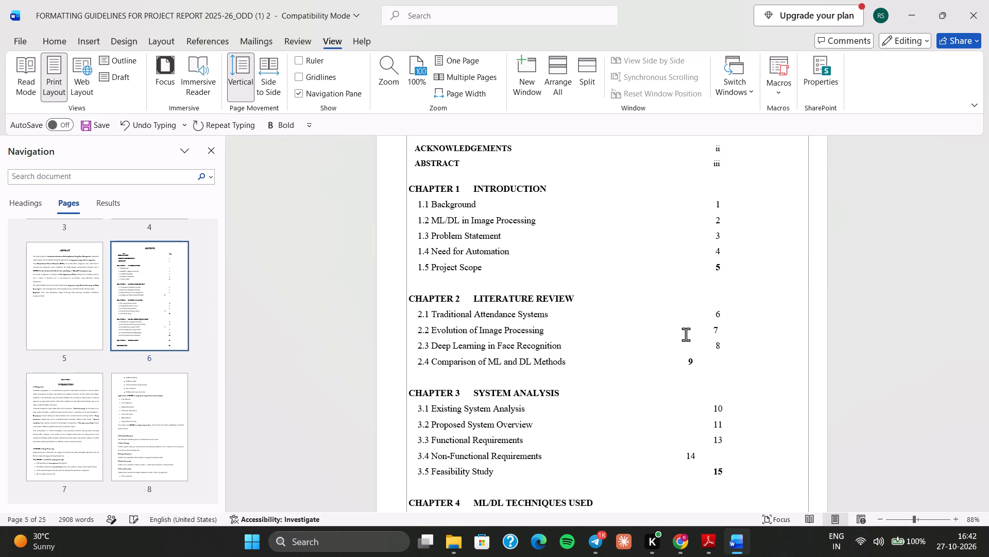
# Add spaces before page number 9 of entry 2.4 Comparison of ML and DL Methods to align it with the numbers above.
pyautogui.click(682, 363)
pyautogui.press('space')
pyautogui.press('space')
pyautogui.press('space')
pyautogui.press('space')
pyautogui.press('space')
pyautogui.press('space')
pyautogui.press('space')
pyautogui.press('space')
pyautogui.press('space')
pyautogui.press('space')
pyautogui.press('space')
pyautogui.press('space')
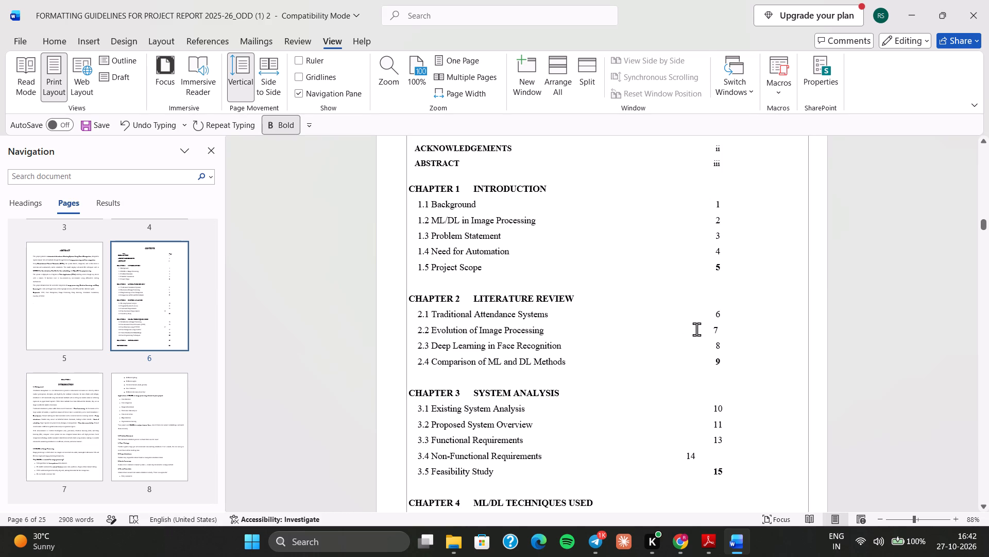
# Add one more space before page number 7 of entry 2.2 to line it up exactly with its neighbours.
pyautogui.click(696, 329)
pyautogui.press('space')
# Add spaces before page number 14 of entry 3.4 Non-Functional Requirements to align it with the Chapter 3 page numbers.
pyautogui.click(684, 457)
pyautogui.press('space')
pyautogui.press('space')
pyautogui.press('space')
pyautogui.press('space')
pyautogui.press('space')
pyautogui.press('space')
pyautogui.press('space')
pyautogui.press('space')
pyautogui.press('space')
pyautogui.press('space')
pyautogui.press('space')
pyautogui.press('space')
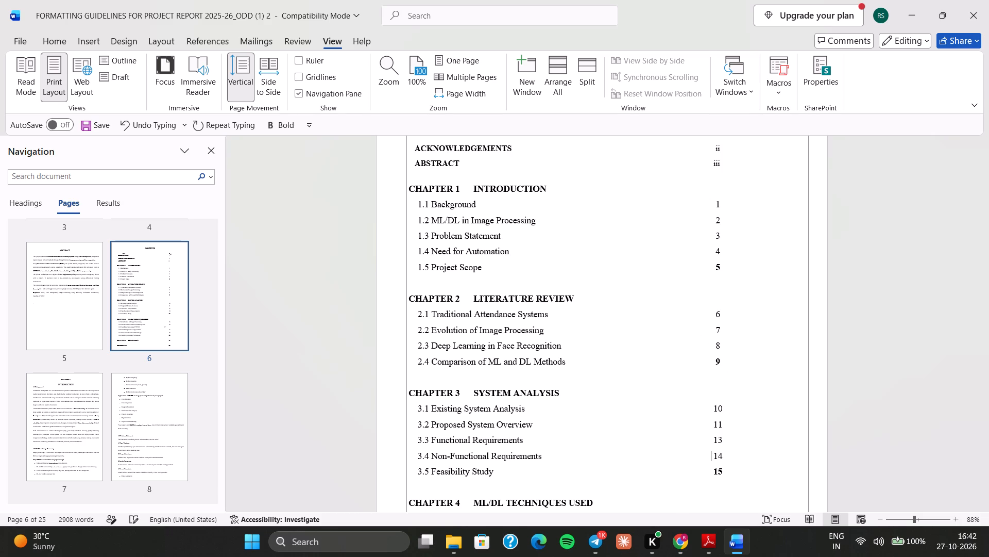
# Add spaces before page number 17 of entry 4.3 Face Detection using MTCNN to align it with the Chapter 4 page numbers.
pyautogui.scroll(-2, 684, 457)
pyautogui.click(673, 349)
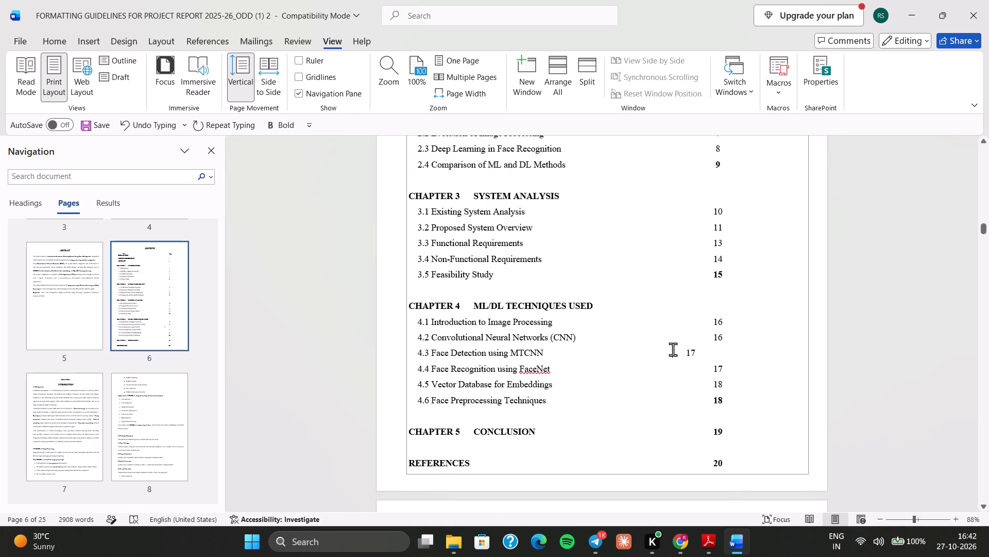
pyautogui.click(673, 350)
pyautogui.click(672, 356)
pyautogui.press('space')
pyautogui.press('space')
pyautogui.press('space')
pyautogui.press('space')
pyautogui.press('space')
pyautogui.press('space')
pyautogui.press('space')
pyautogui.press('space')
pyautogui.press('space')
pyautogui.press('space')
pyautogui.press('space')
pyautogui.press('space')
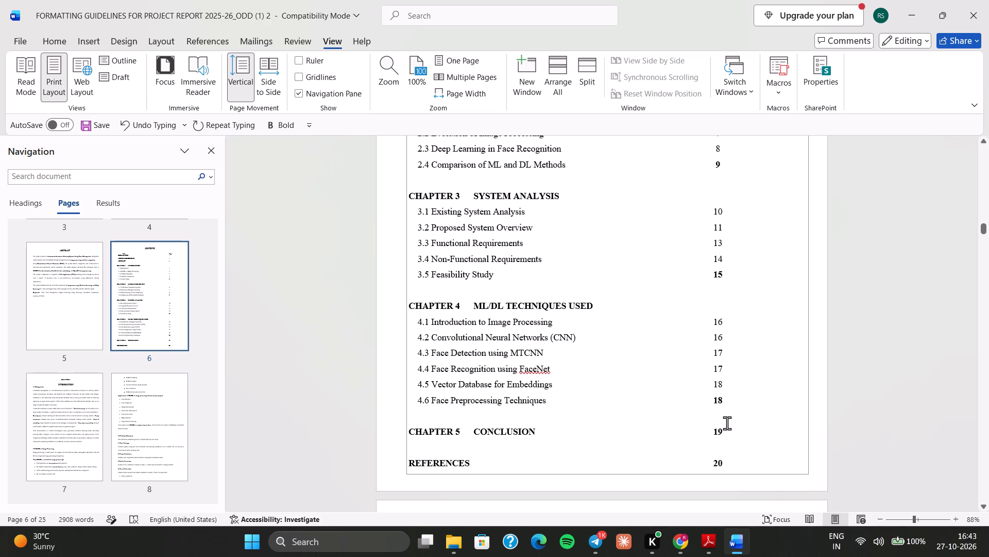
# Remove bold from the Contents page numbers 18 for entry 4.6, 19 for Chapter 5 and 20 for References.
pyautogui.moveTo(730, 397); pyautogui.dragTo(711, 400)
pyautogui.hotkey('ctrl', 'b')
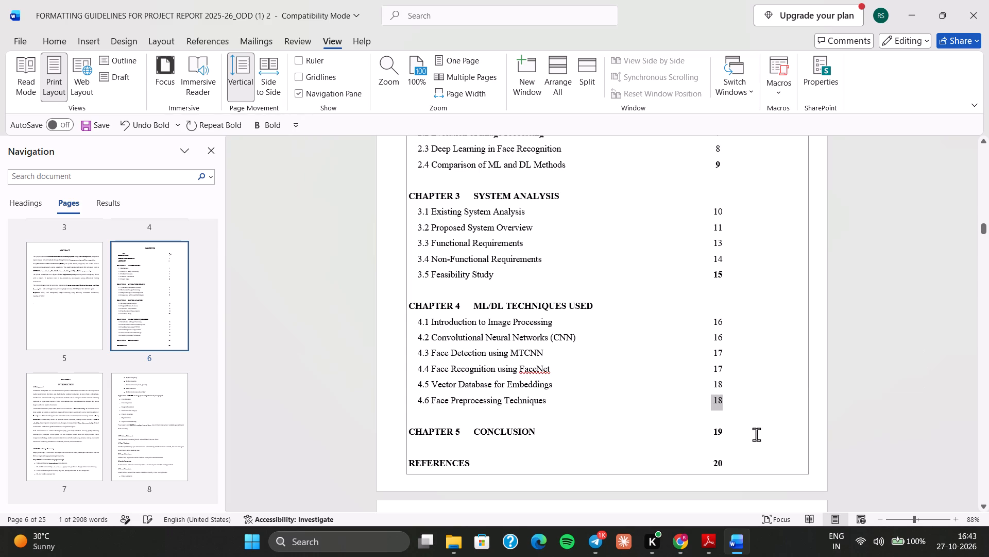
pyautogui.moveTo(736, 432); pyautogui.dragTo(712, 433)
pyautogui.hotkey('ctrl', 'b')
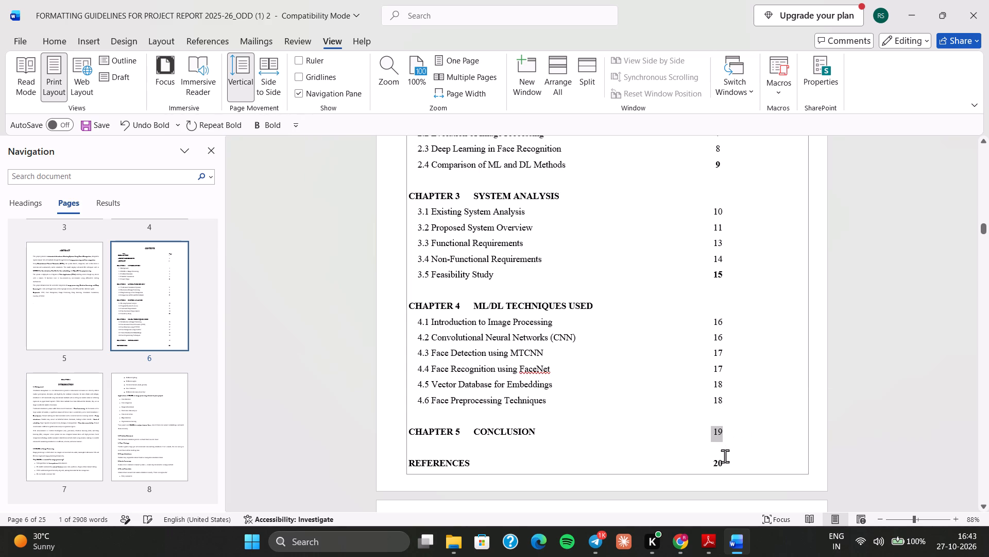
pyautogui.moveTo(729, 462); pyautogui.dragTo(704, 467)
pyautogui.hotkey('ctrl', 'b')
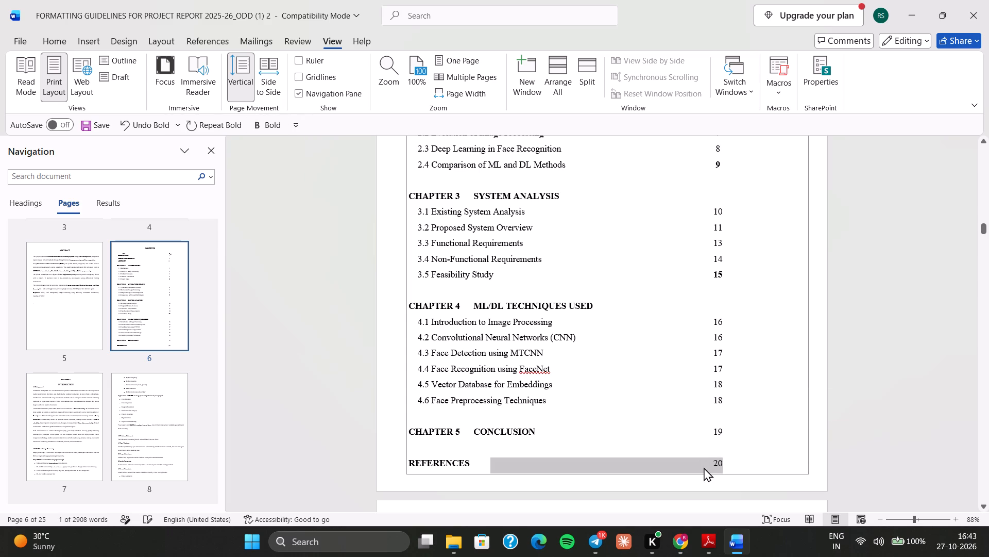
# Remove bold from page number 9 of entry 2.4 and page number 15 of entry 3.5 in the Contents.
pyautogui.scroll(1, 730, 424)
pyautogui.moveTo(725, 316); pyautogui.dragTo(705, 317)
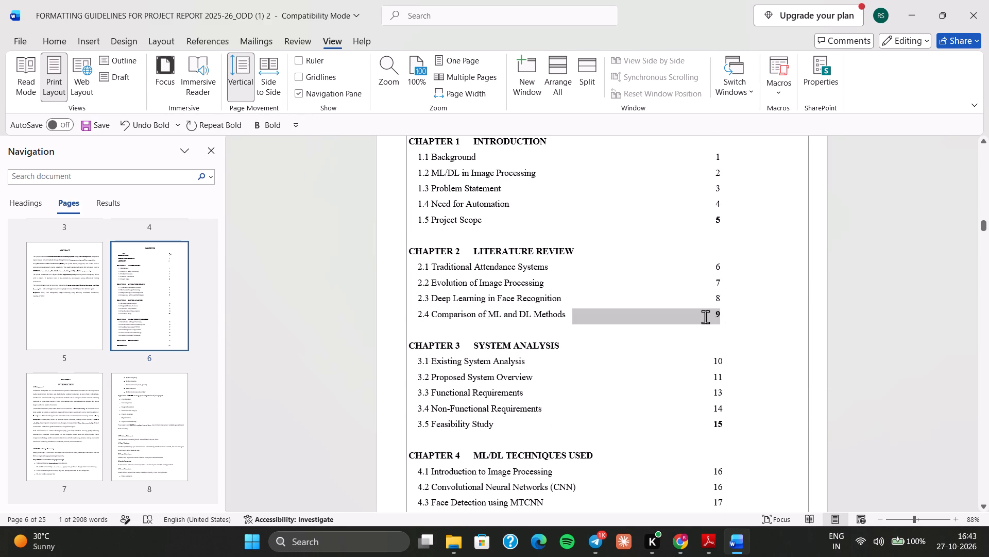
pyautogui.moveTo(705, 317); pyautogui.dragTo(705, 317)
pyautogui.press('b')
pyautogui.hotkey('ctrl', 'b')
pyautogui.moveTo(732, 425); pyautogui.dragTo(718, 425)
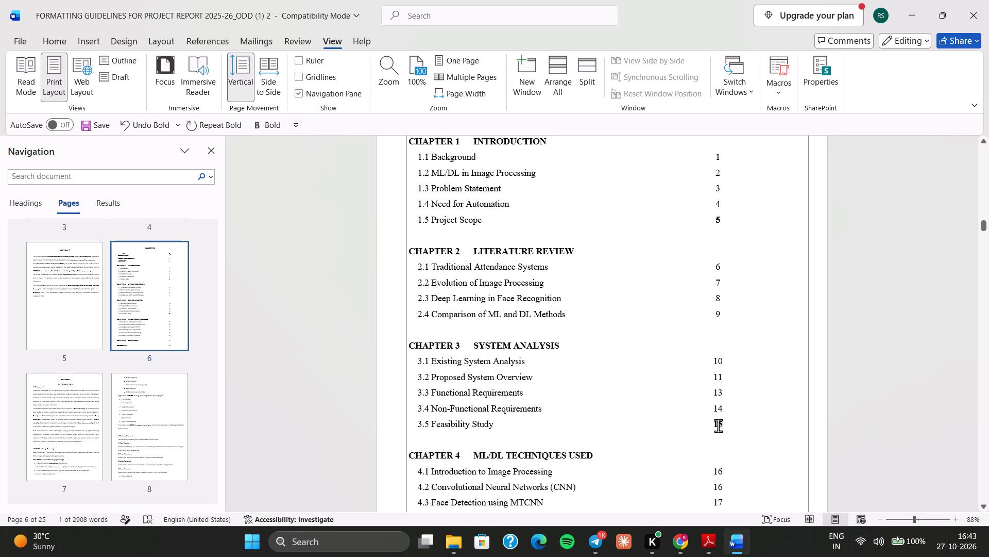
pyautogui.moveTo(718, 425); pyautogui.dragTo(704, 427)
pyautogui.hotkey('ctrl', 'b')
# Remove bold from page number 5 of entry 1.5 Project Scope in the Contents.
pyautogui.scroll(-1, 704, 427)
pyautogui.scroll(1, 704, 427)
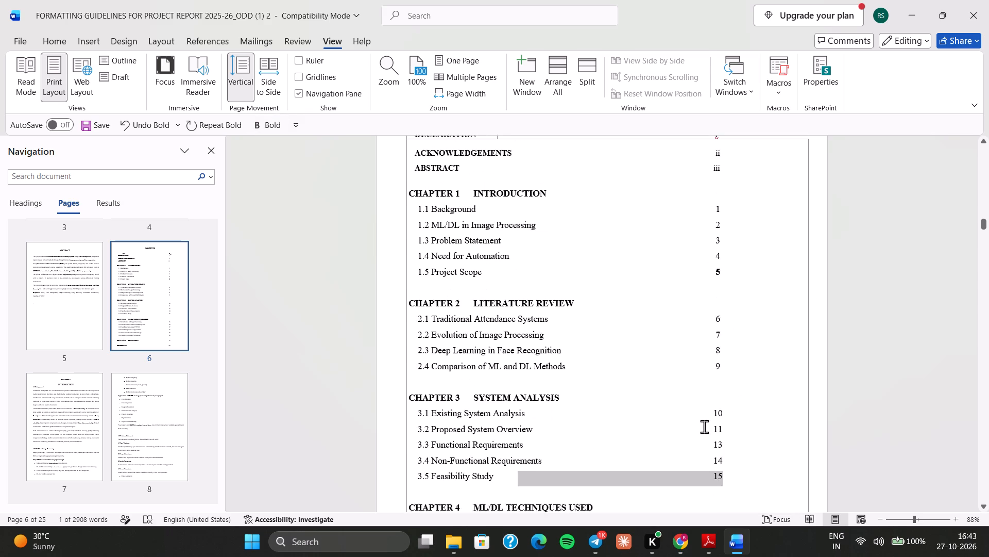
pyautogui.scroll(3, 704, 427)
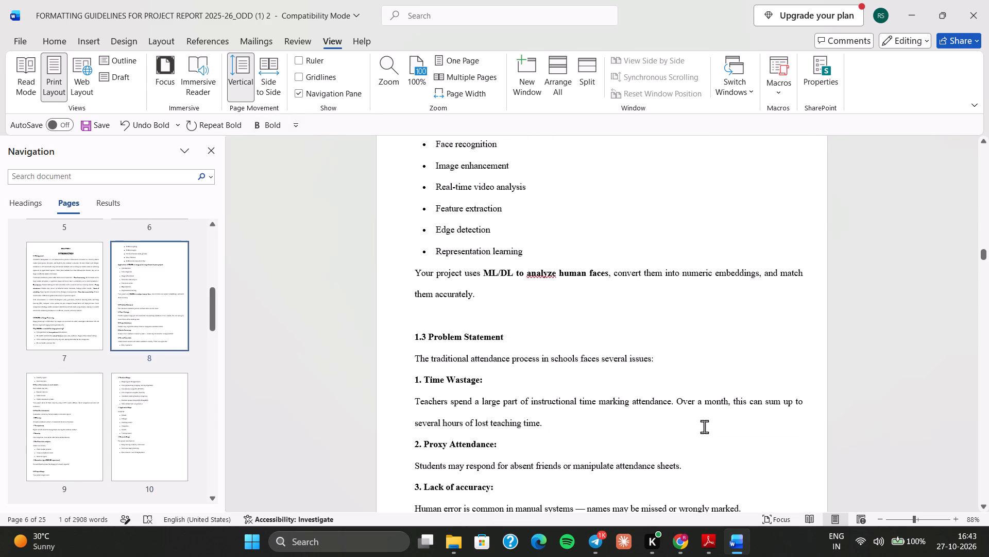
pyautogui.scroll(3, 704, 427)
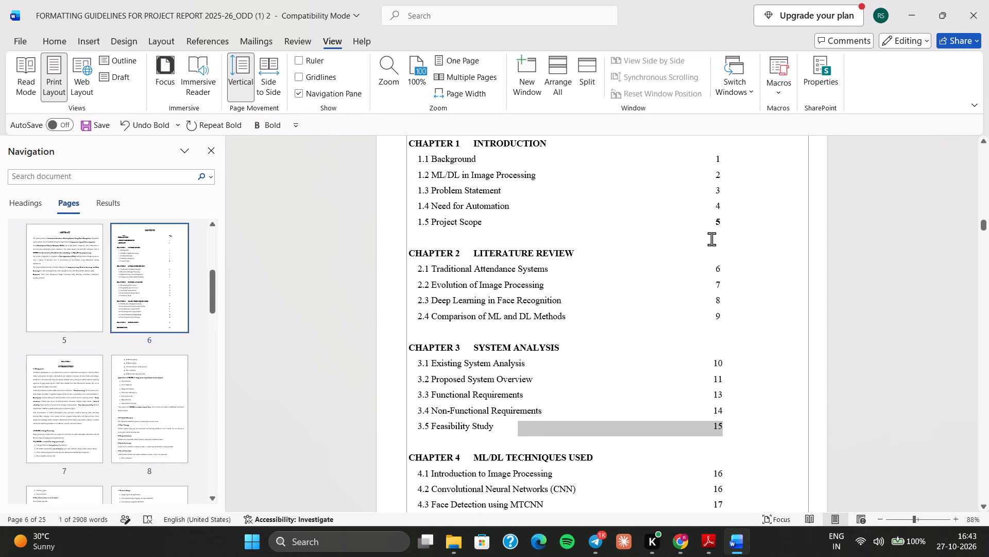
pyautogui.scroll(1, 711, 236)
pyautogui.moveTo(728, 298); pyautogui.dragTo(720, 301)
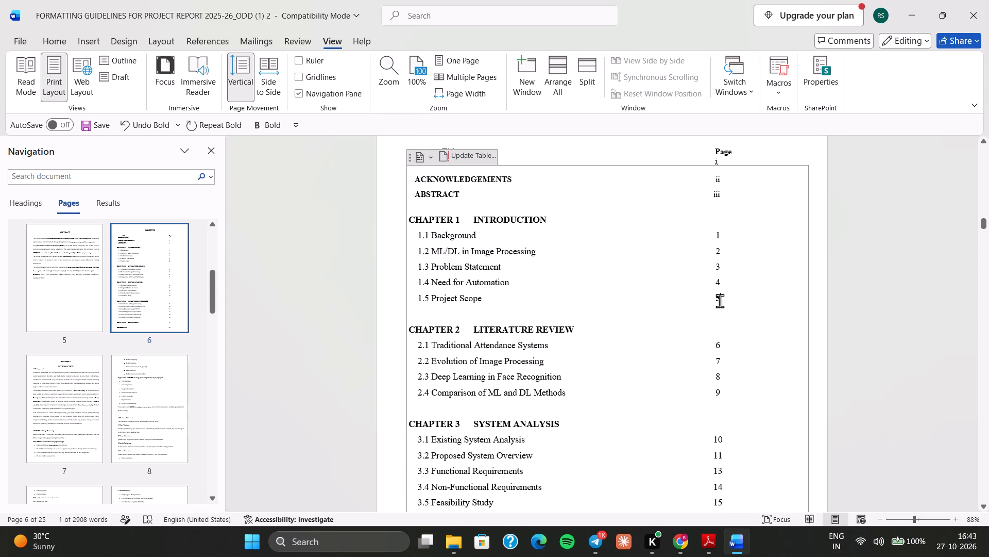
pyautogui.moveTo(720, 301); pyautogui.dragTo(712, 303)
pyautogui.hotkey('ctrl', 'b')
# Review the report body from Chapter 1 through the References to the last page.
pyautogui.scroll(-4, 712, 303)
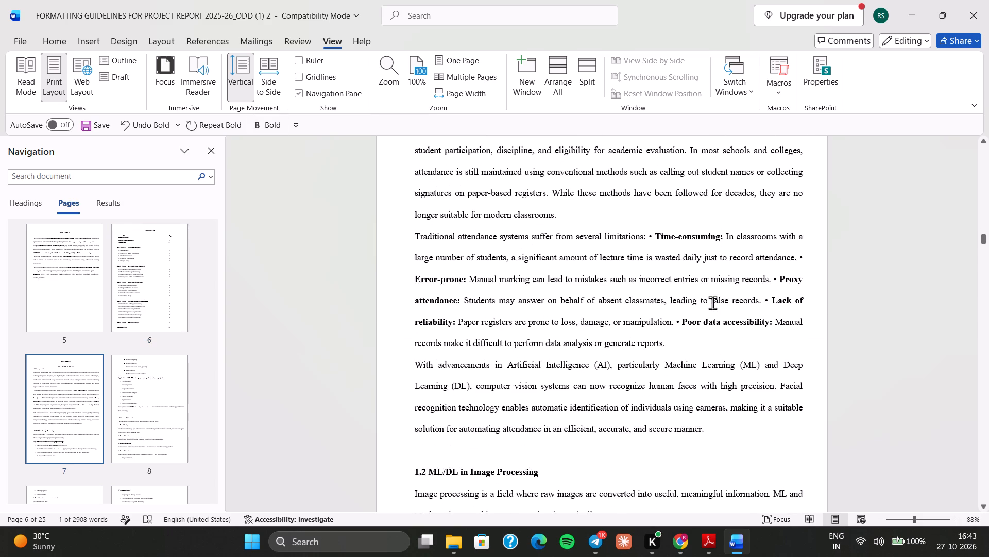
pyautogui.scroll(-4, 712, 303)
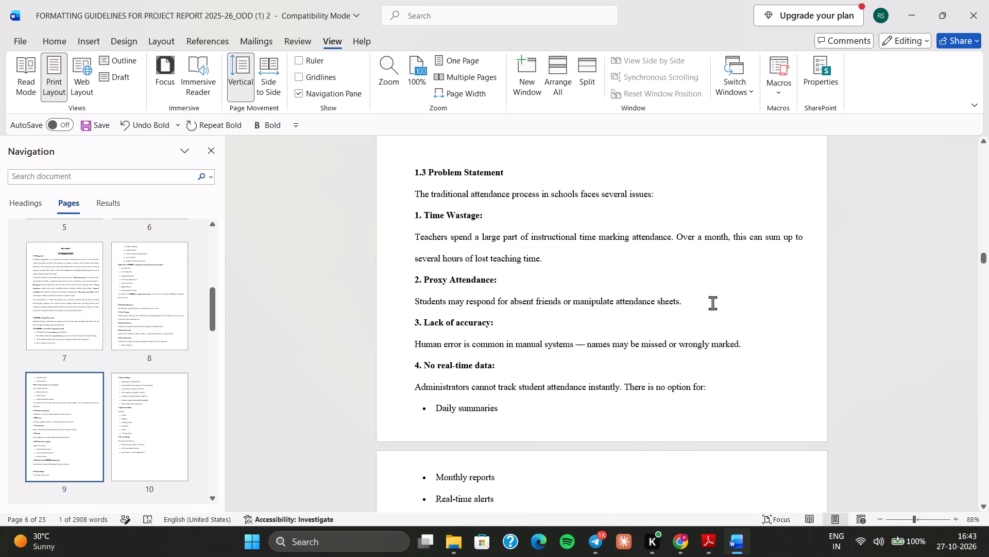
pyautogui.scroll(-1, 712, 303)
pyautogui.scroll(1, 524, 279)
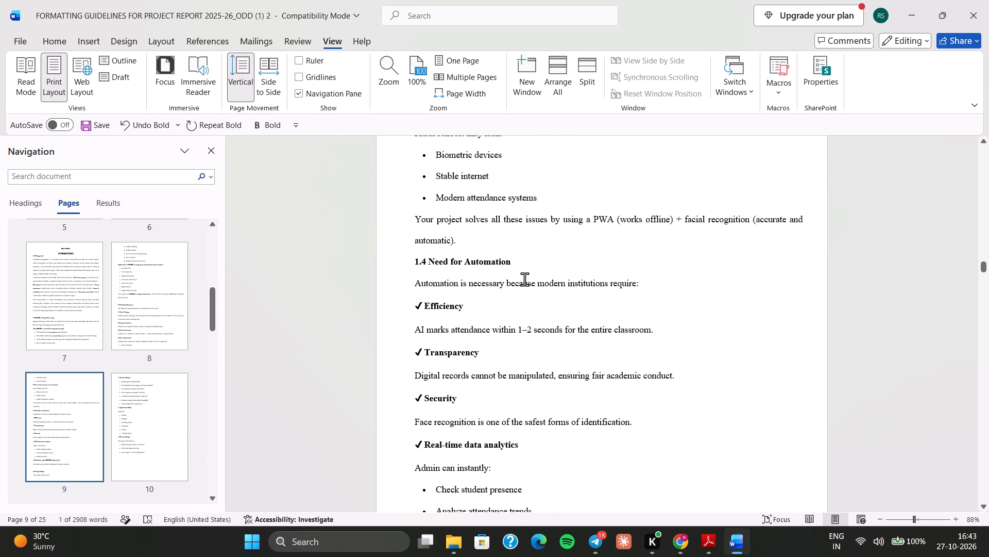
pyautogui.scroll(-2, 480, 285)
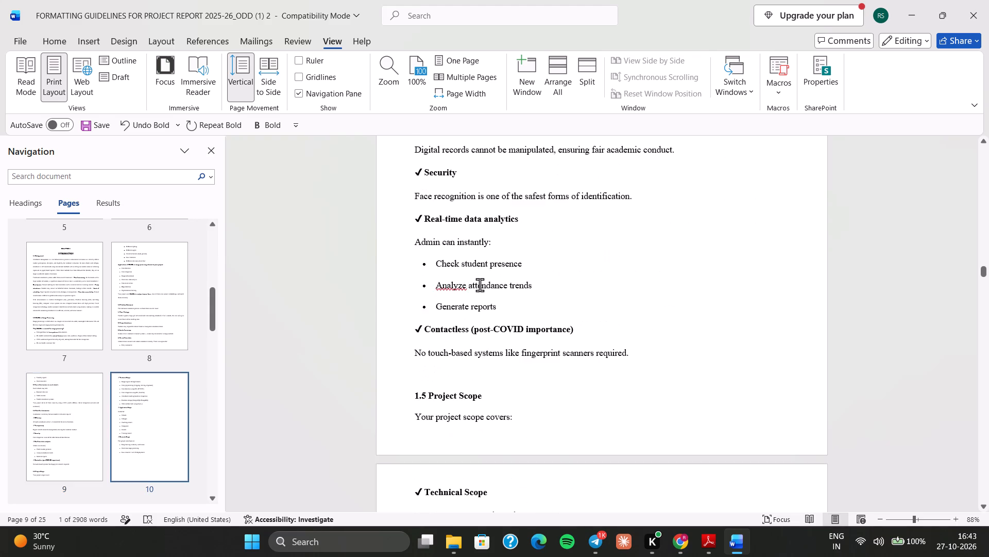
pyautogui.scroll(-8, 480, 285)
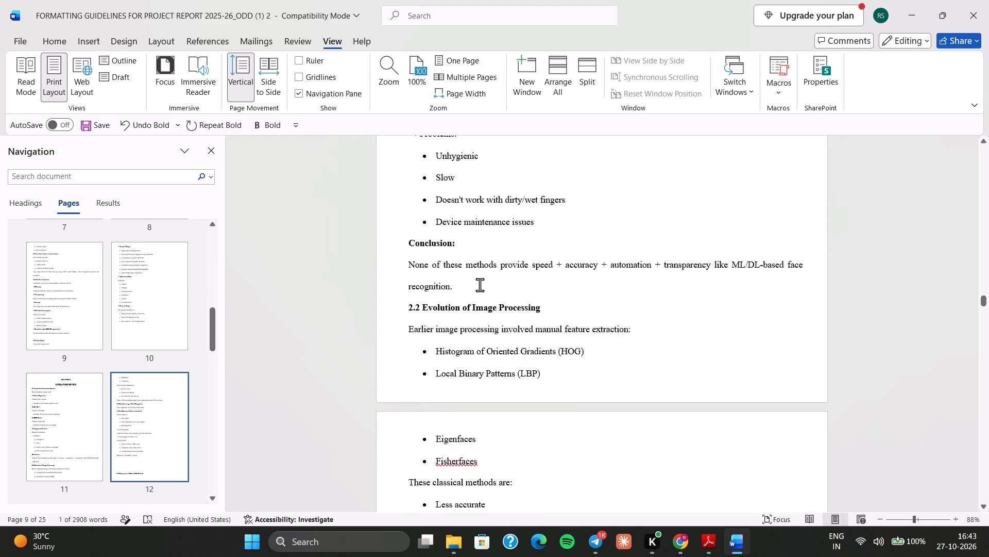
pyautogui.scroll(-7, 480, 285)
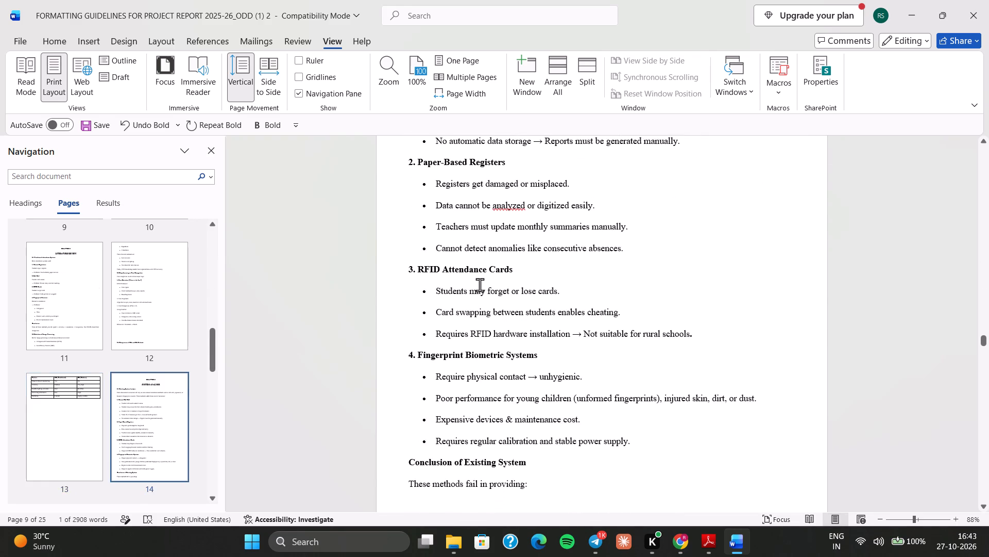
pyautogui.scroll(-7, 480, 285)
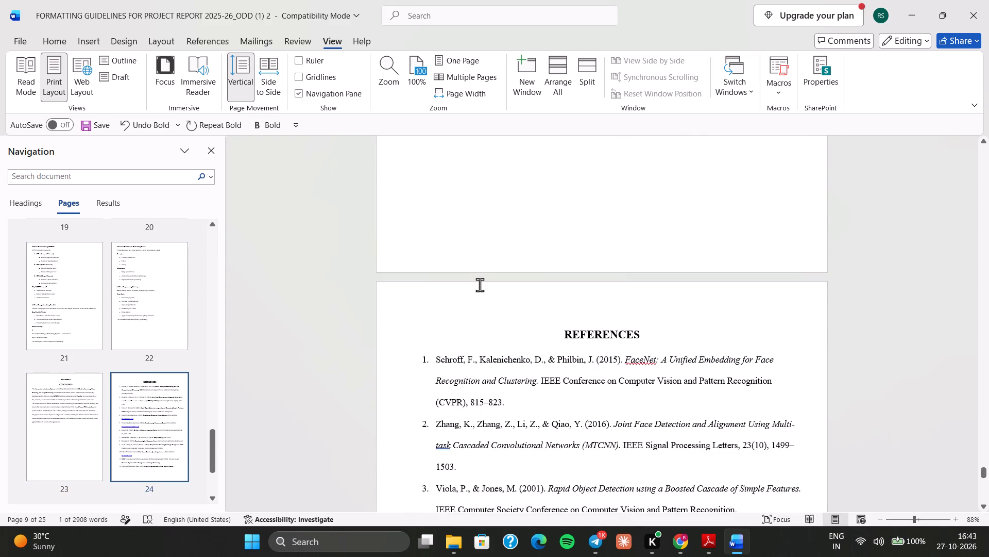
pyautogui.scroll(-3, 480, 285)
pyautogui.scroll(2, 480, 285)
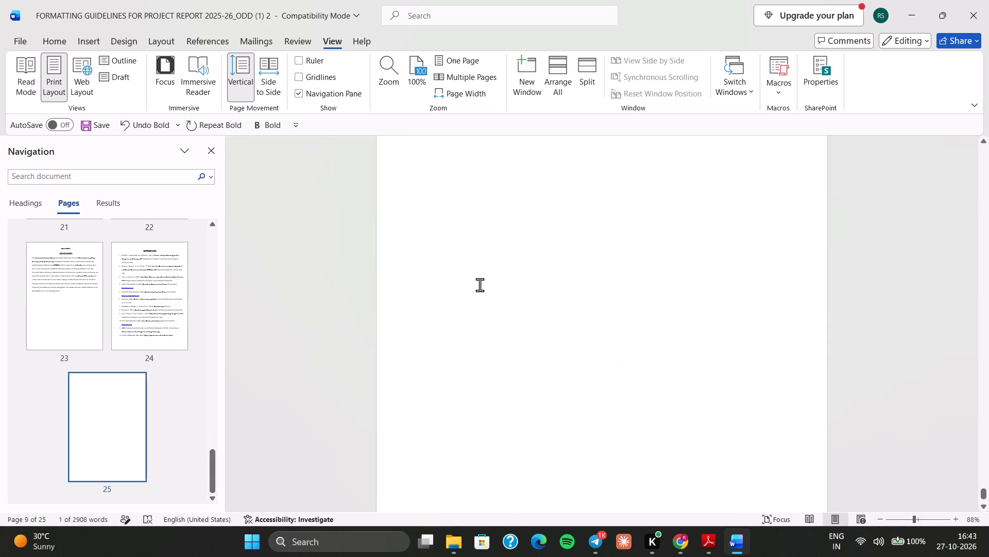
pyautogui.scroll(1, 480, 285)
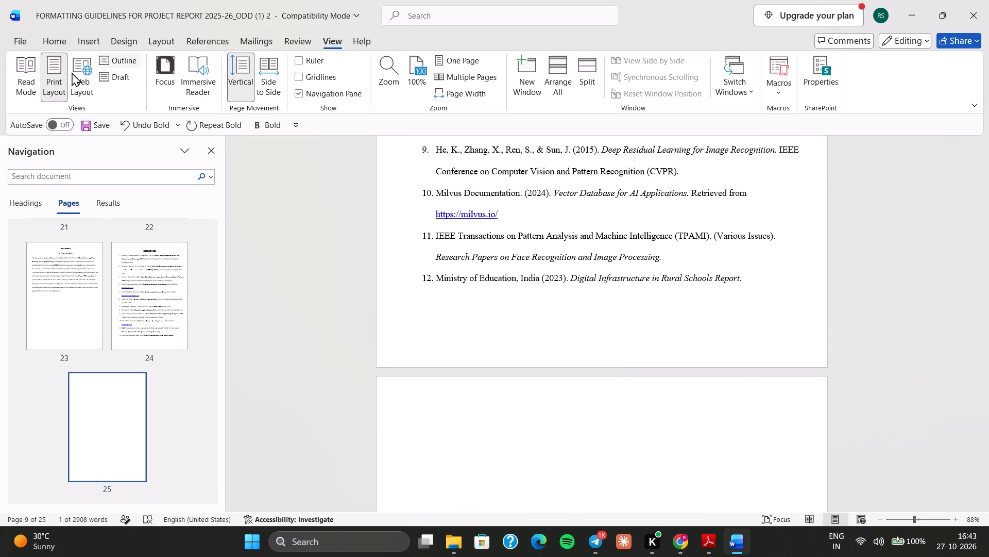
# Start saving a copy of the report in the Downloads folder, with the file name MINI PROJECT REPORT.
pyautogui.click(22, 47)
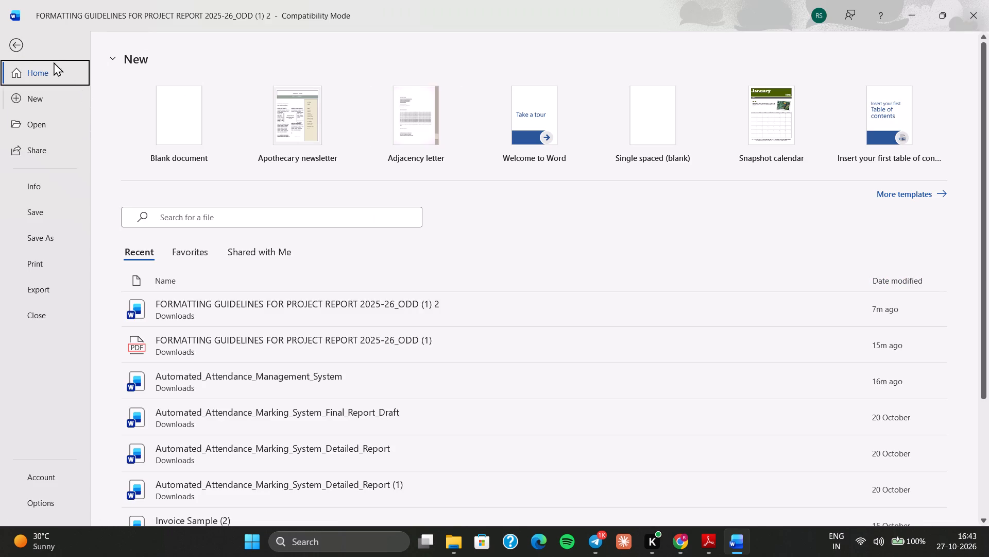
pyautogui.click(53, 230)
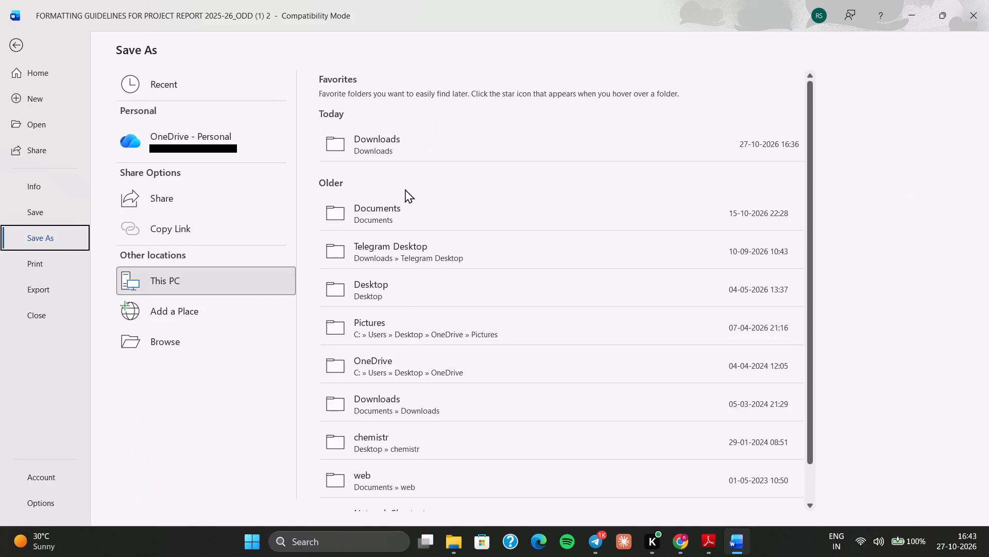
pyautogui.click(413, 150)
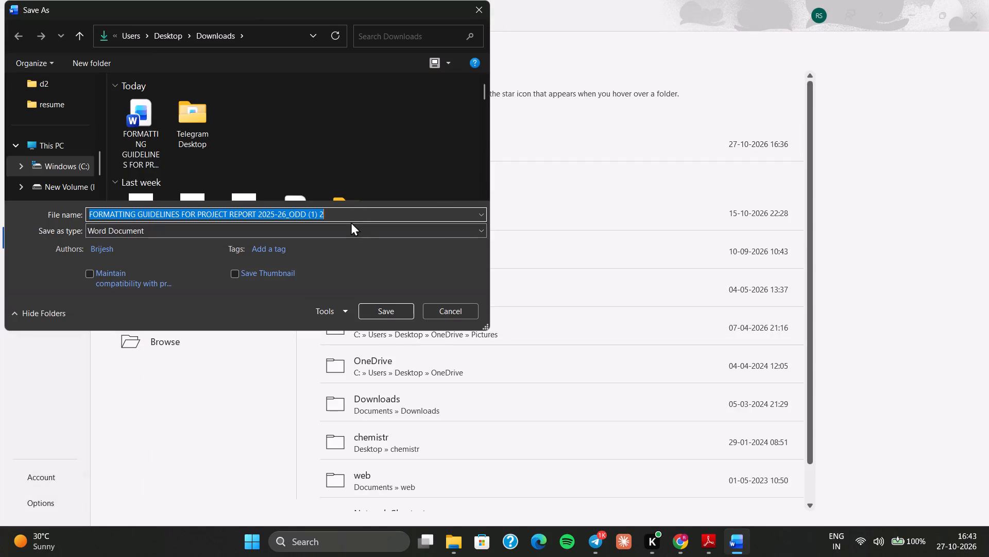
pyautogui.click(352, 209)
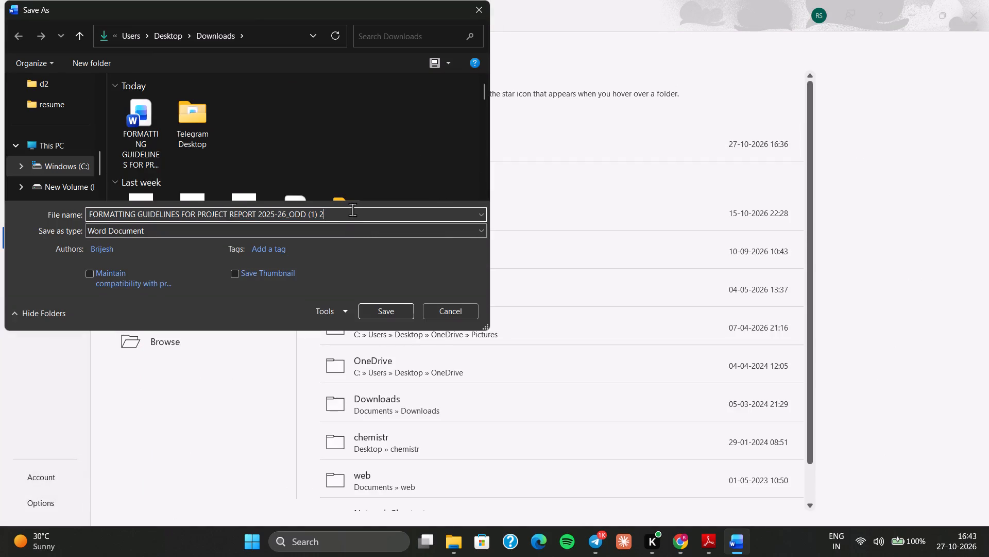
pyautogui.press('BackSpace')
pyautogui.press('BackSpace')
pyautogui.press('BackSpace')
pyautogui.press('BackSpace')
pyautogui.press('BackSpace')
pyautogui.press('BackSpace')
pyautogui.press('BackSpace')
pyautogui.press('BackSpace')
pyautogui.press('BackSpace')
pyautogui.press('BackSpace')
pyautogui.press('BackSpace')
pyautogui.press('BackSpace')
pyautogui.press('BackSpace')
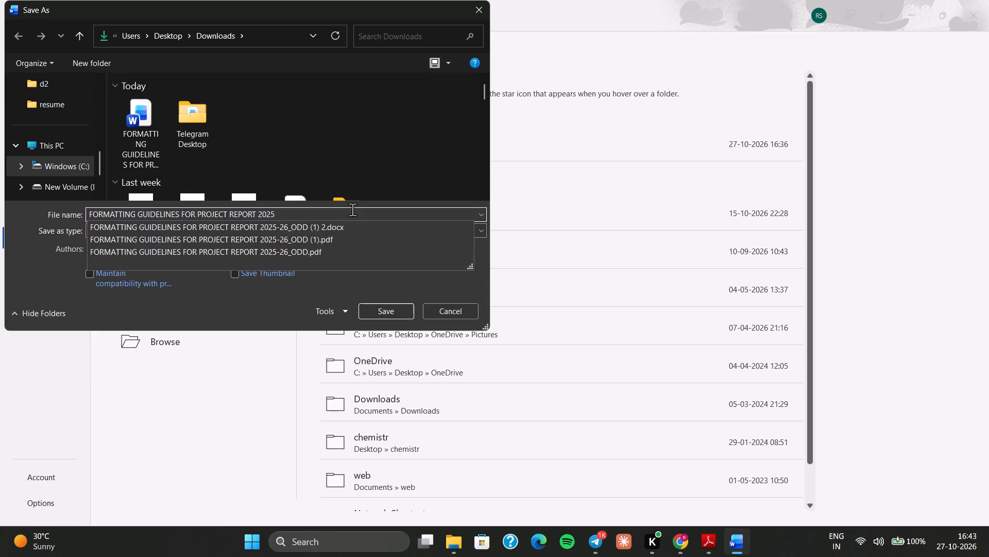
pyautogui.press('Left')
pyautogui.press('Left')
pyautogui.press('Left')
pyautogui.press('Left')
pyautogui.press('Left')
pyautogui.press('Left')
pyautogui.press('Left')
pyautogui.press('Left')
pyautogui.press('Left')
pyautogui.press('Left')
pyautogui.press('Left')
pyautogui.press('Left')
pyautogui.press('Left')
pyautogui.press('Left')
pyautogui.press('Left')
pyautogui.press('Left')
pyautogui.press('Left')
pyautogui.press('Left')
pyautogui.press('Left')
pyautogui.press('BackSpace')
pyautogui.press('BackSpace')
pyautogui.press('BackSpace')
pyautogui.press('BackSpace')
pyautogui.press('BackSpace')
pyautogui.press('BackSpace')
pyautogui.press('BackSpace')
pyautogui.press('BackSpace')
pyautogui.press('BackSpace')
pyautogui.press('BackSpace')
pyautogui.press('BackSpace')
pyautogui.press('BackSpace')
pyautogui.press('BackSpace')
pyautogui.press('BackSpace')
pyautogui.press('BackSpace')
pyautogui.press('BackSpace')
pyautogui.press('BackSpace')
pyautogui.press('BackSpace')
pyautogui.press('BackSpace')
pyautogui.press('BackSpace')
pyautogui.press('BackSpace')
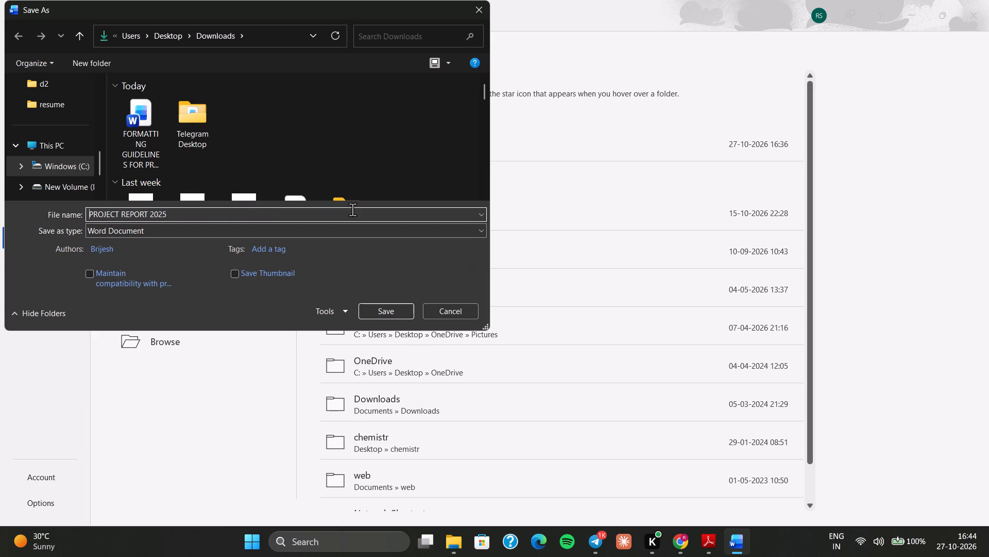
pyautogui.write('INI')
pyautogui.press('space')
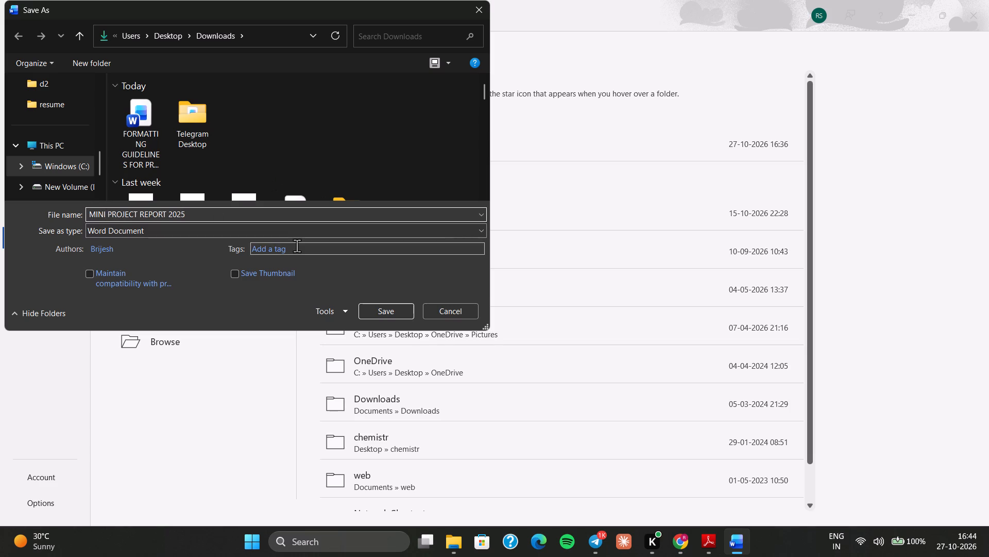
pyautogui.click(248, 214)
pyautogui.press('BackSpace')
pyautogui.press('BackSpace')
pyautogui.press('BackSpace')
pyautogui.press('BackSpace')
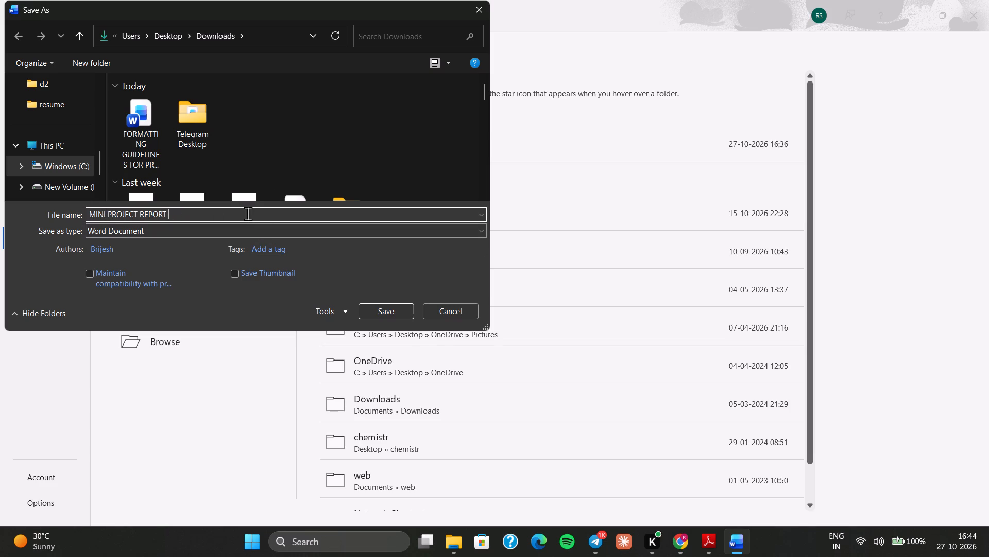
# Choose PDF as the file format for the copy and save it.
pyautogui.click(219, 230)
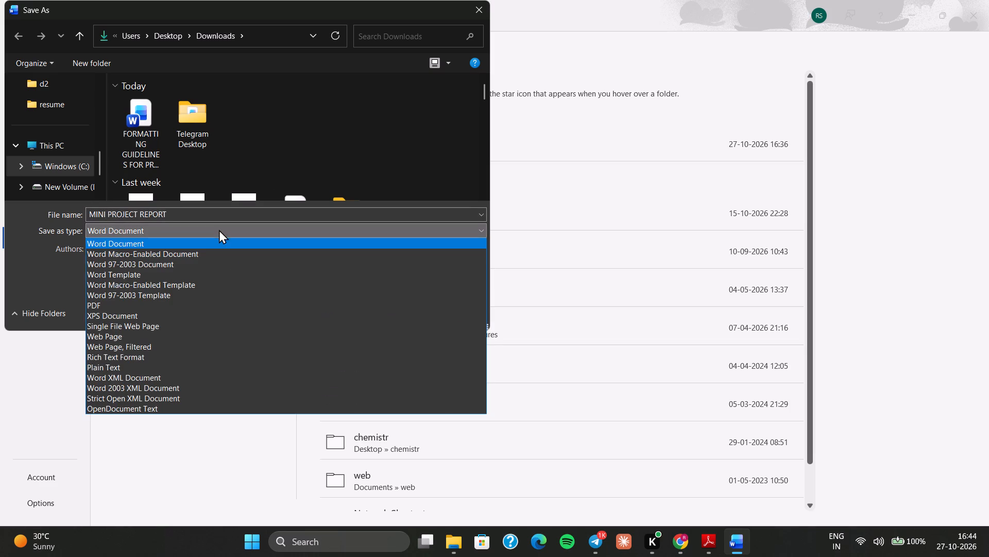
pyautogui.click(134, 310)
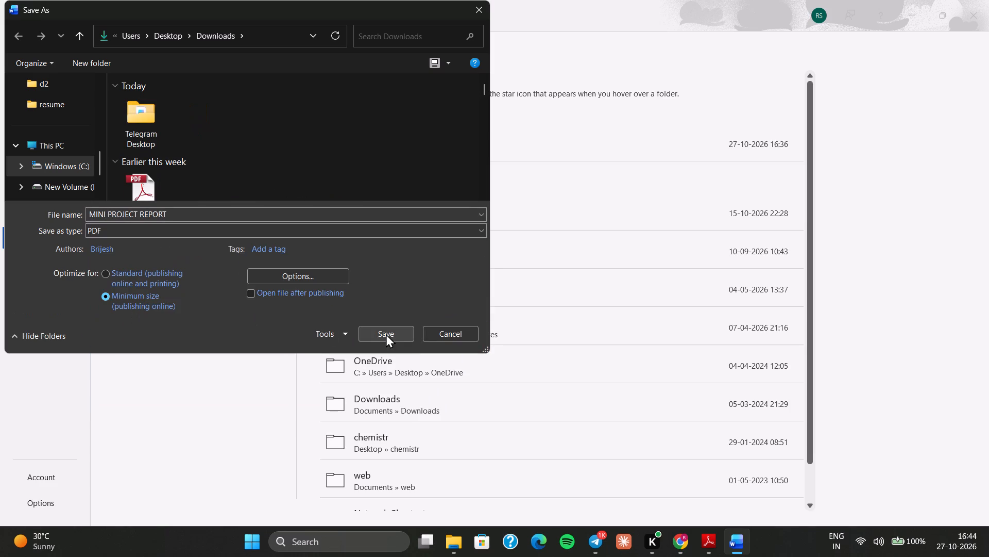
pyautogui.click(386, 334)
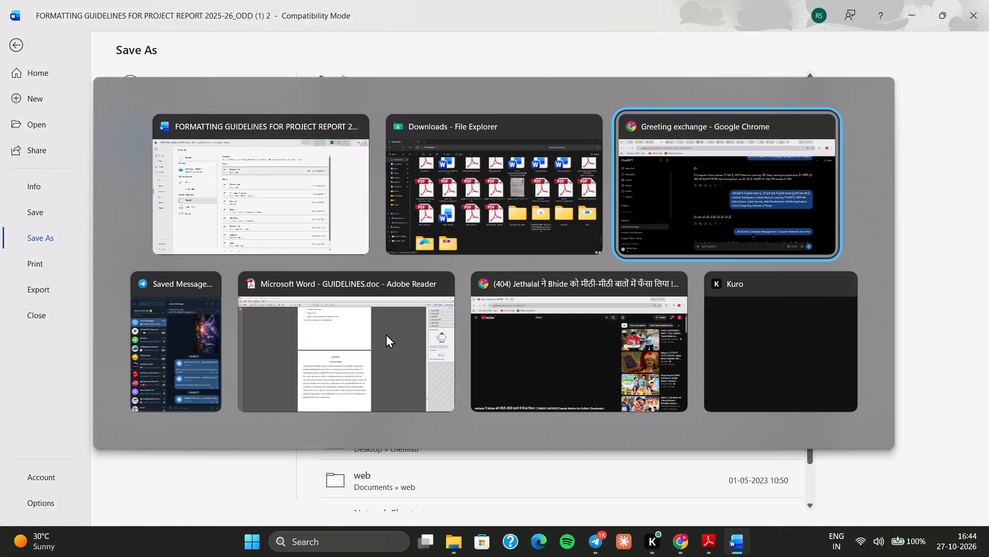
# Switch to File Explorer, open the MINI PROJECT REPORT PDF from Downloads without preparing it for reading, and check its cover and Declaration pages.
pyautogui.scroll(4, 182, 230)
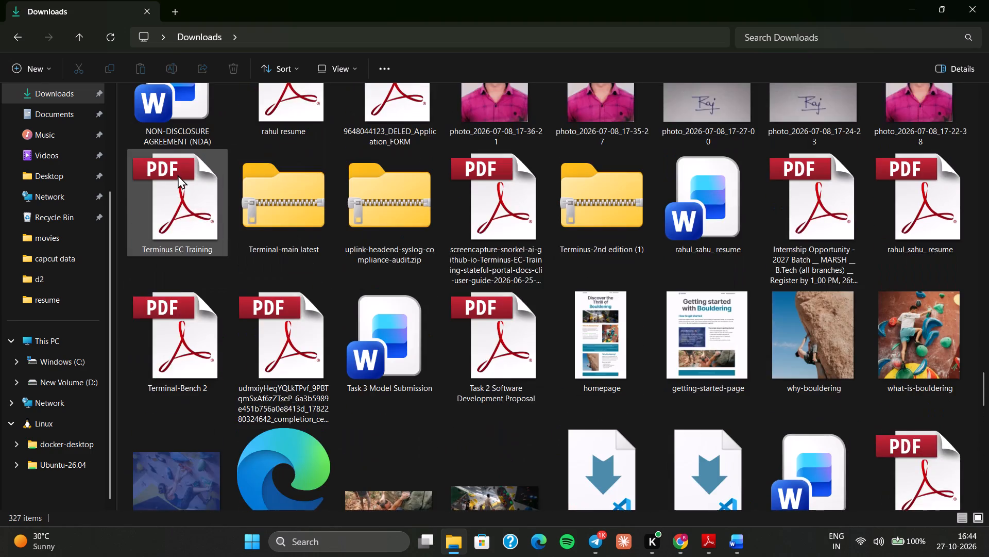
pyautogui.scroll(13, 178, 175)
pyautogui.click(178, 175)
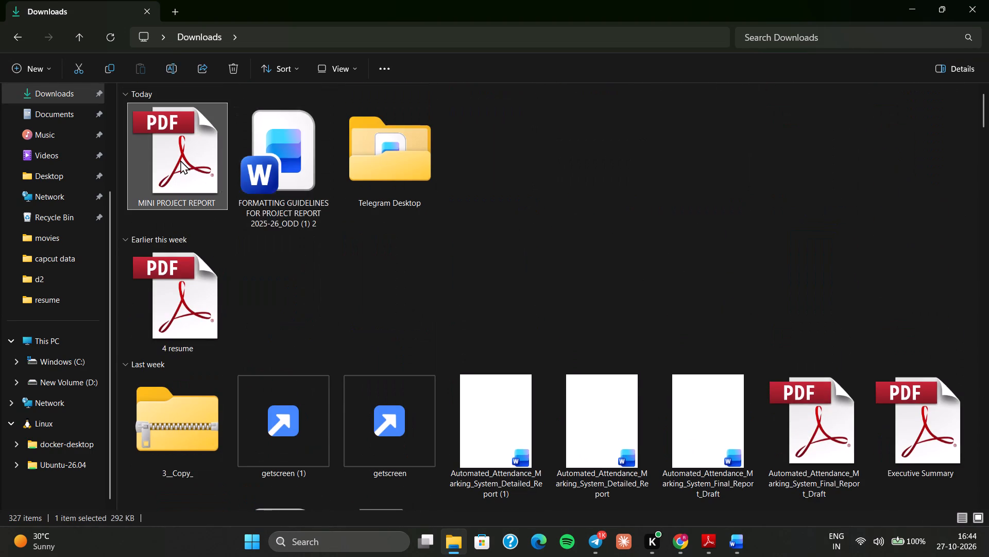
pyautogui.doubleClick(180, 160)
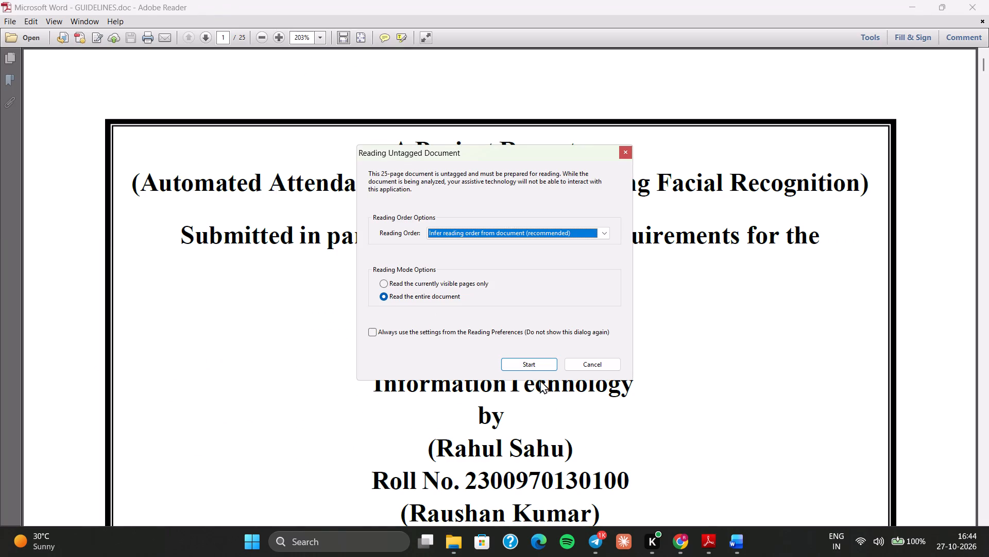
pyautogui.click(605, 364)
pyautogui.scroll(-1, 605, 364)
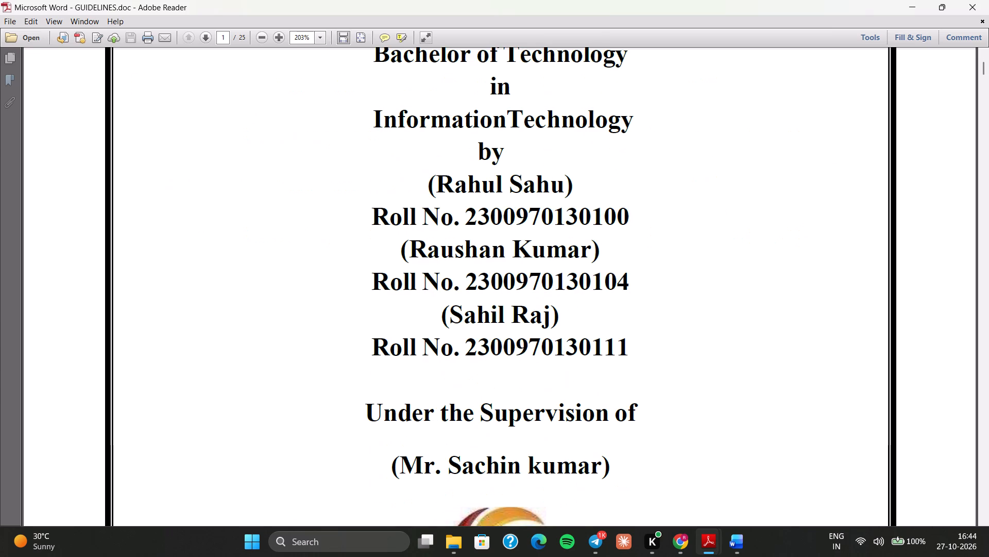
pyautogui.keyDown('ctrl'); pyautogui.scroll(-4, 605, 364); pyautogui.keyUp('ctrl')
pyautogui.scroll(-3, 605, 364)
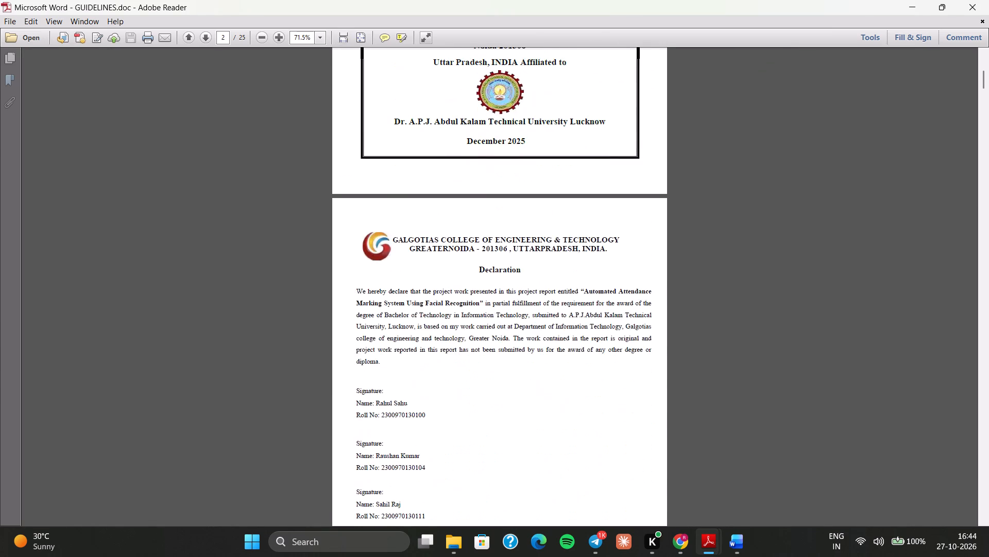
pyautogui.scroll(1, 605, 364)
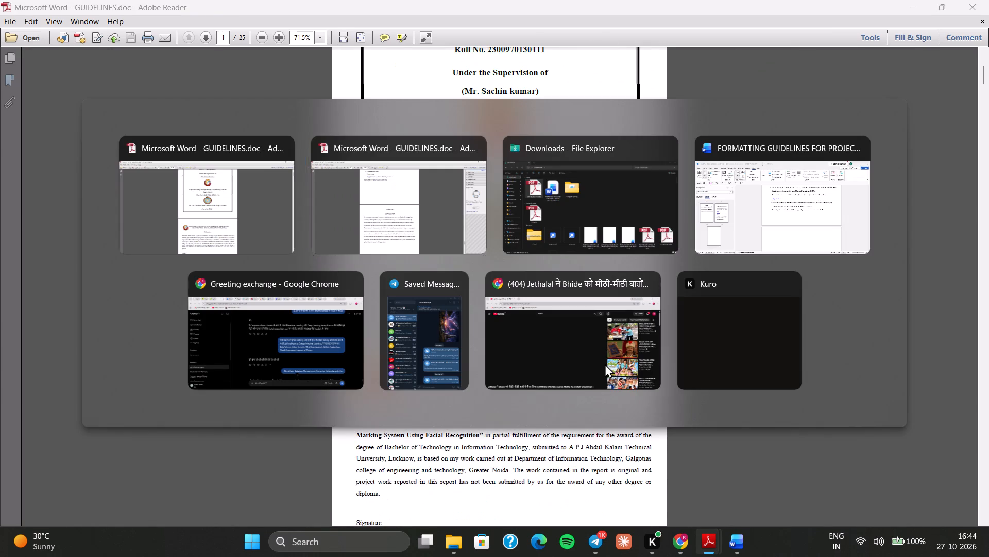